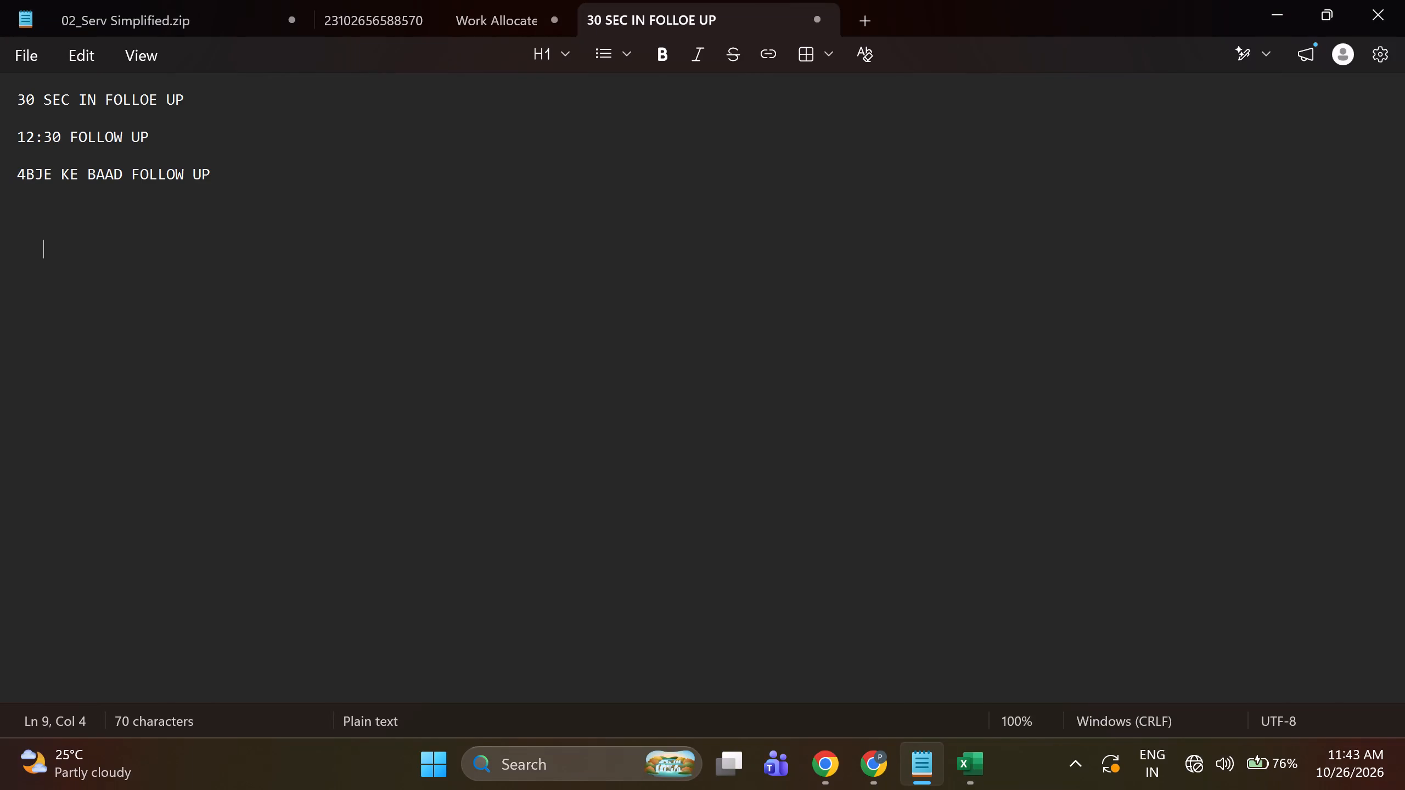
Connect the computer to the open Wi-Fi network Redmi Note 14 5G 2.
{"action": "left_click", "coordinate": [1209, 769]}
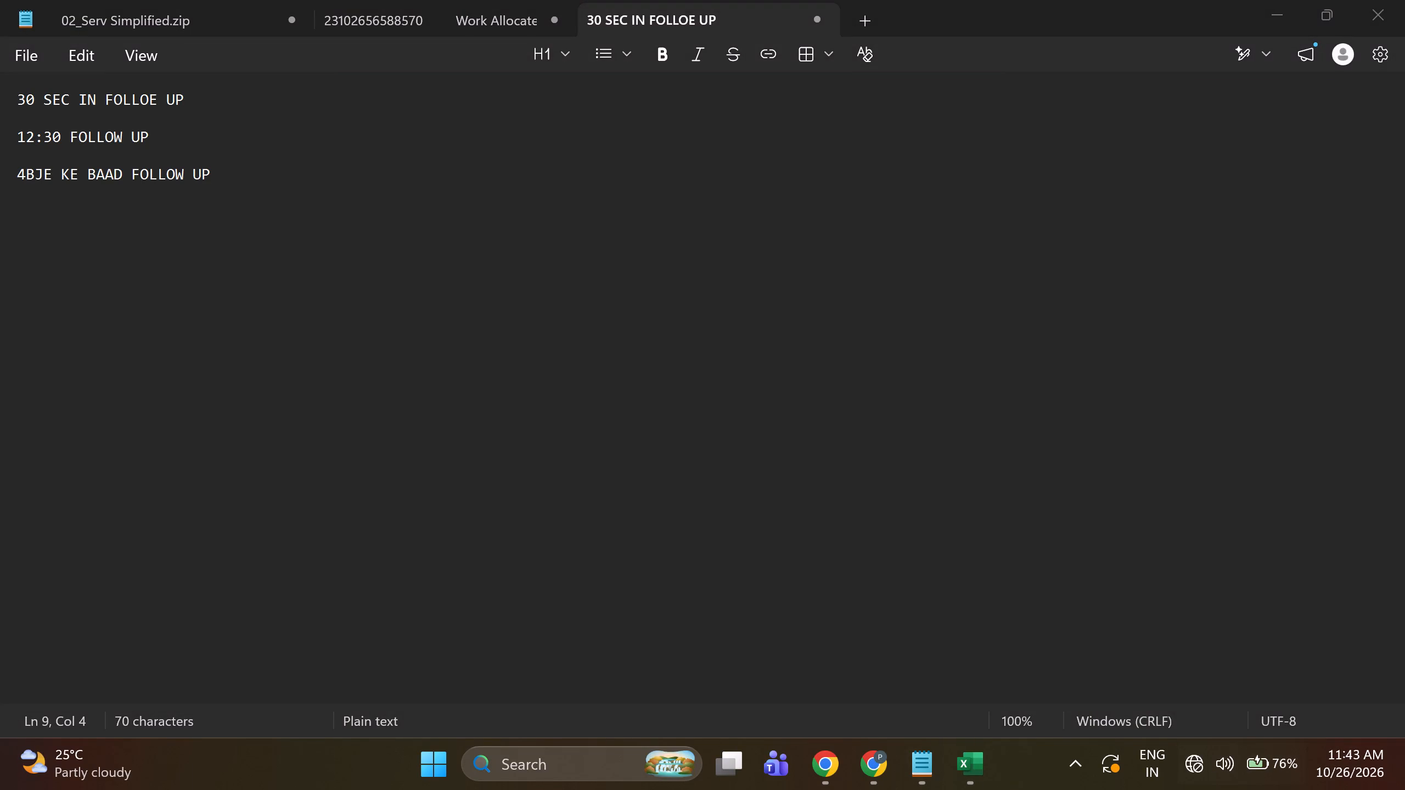
{"action": "left_click", "coordinate": [1223, 769]}
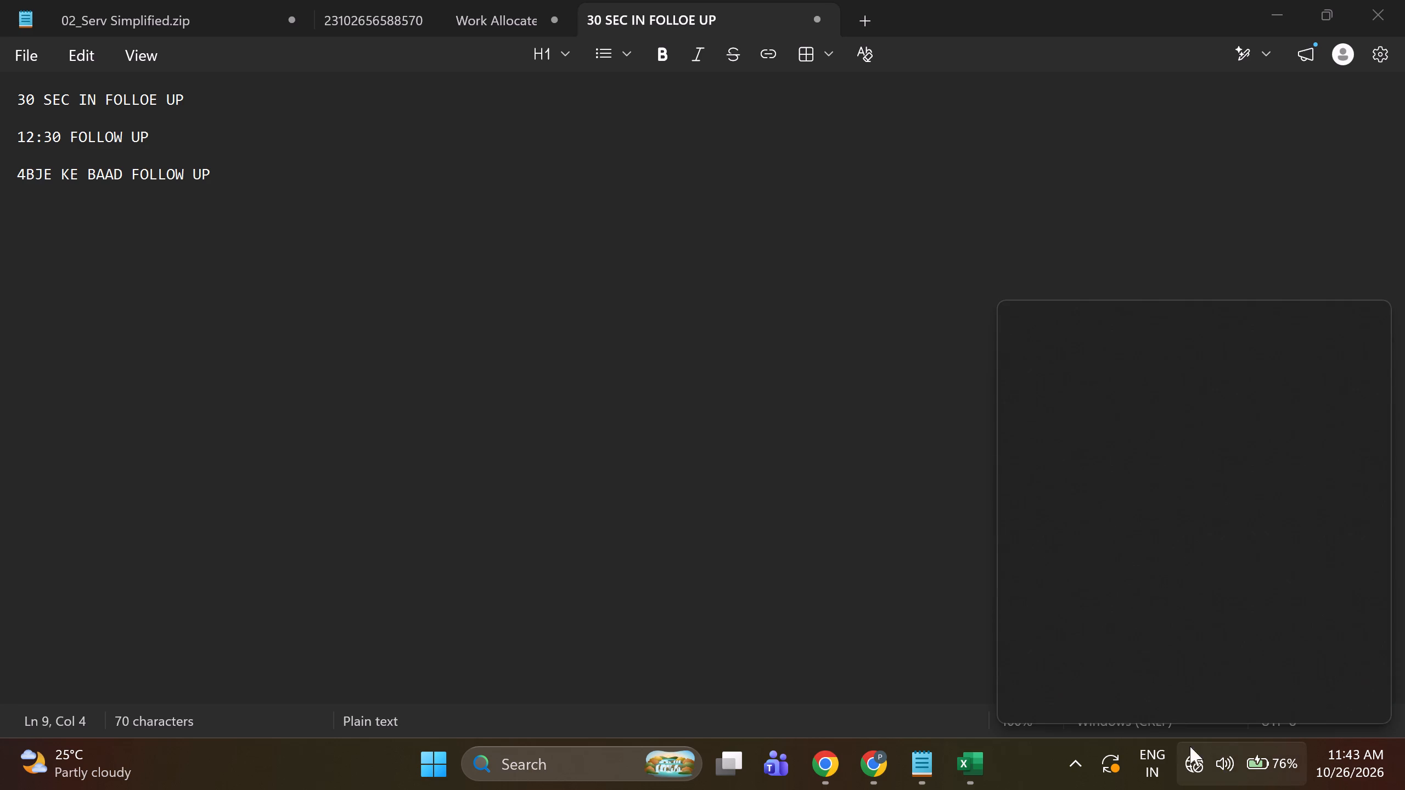
{"action": "left_click", "coordinate": [1119, 352]}
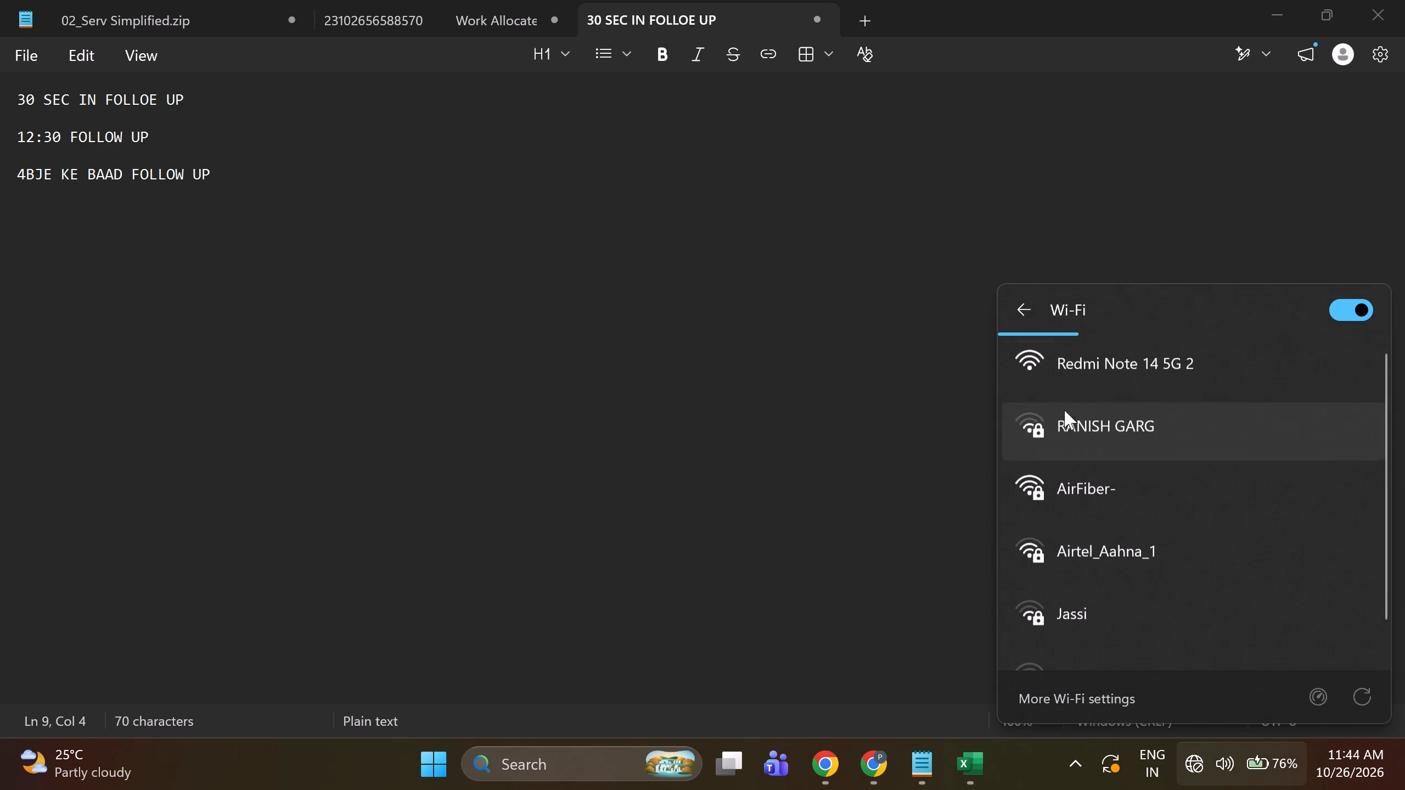
{"action": "left_click", "coordinate": [1178, 371]}
{"action": "left_click", "coordinate": [1230, 512]}
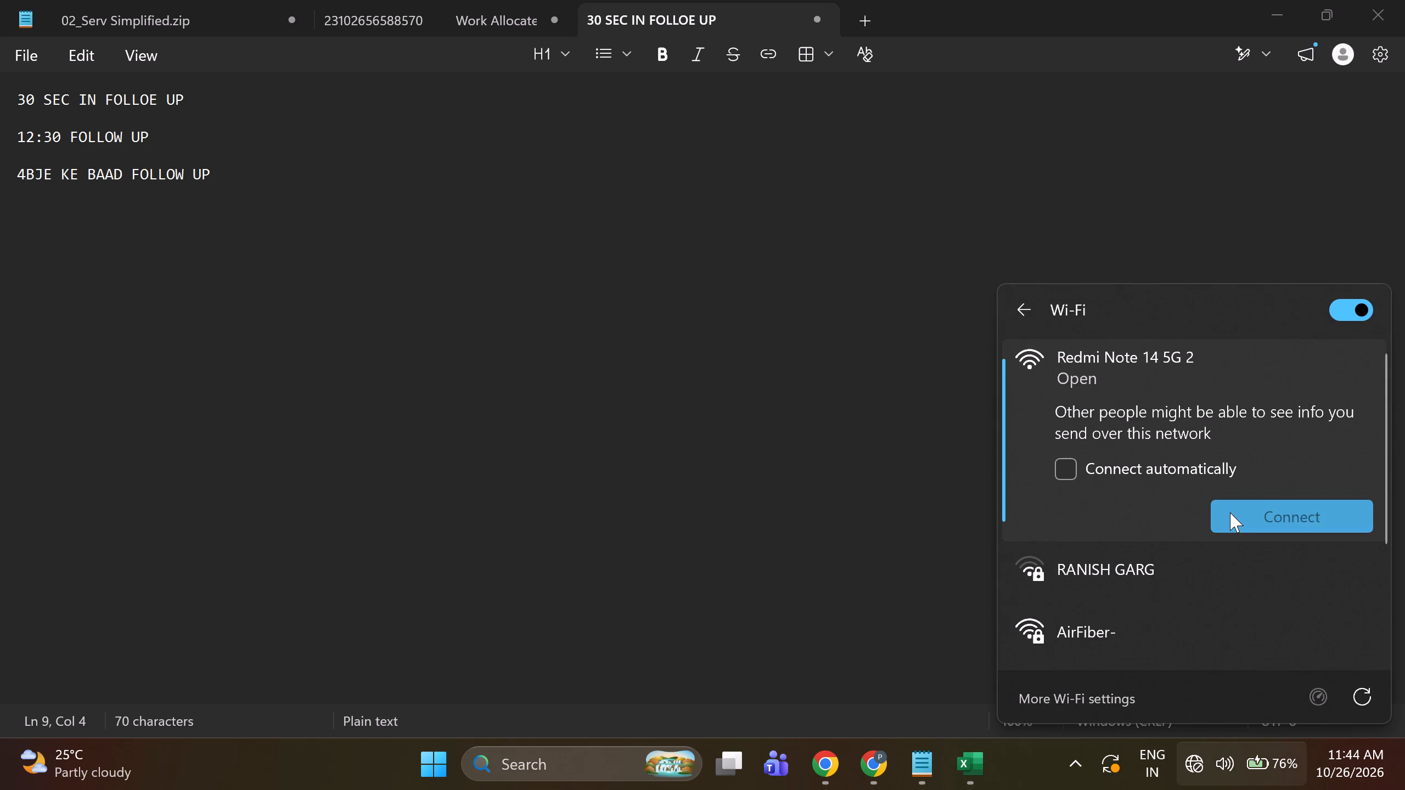
{"action": "left_click", "coordinate": [827, 520]}
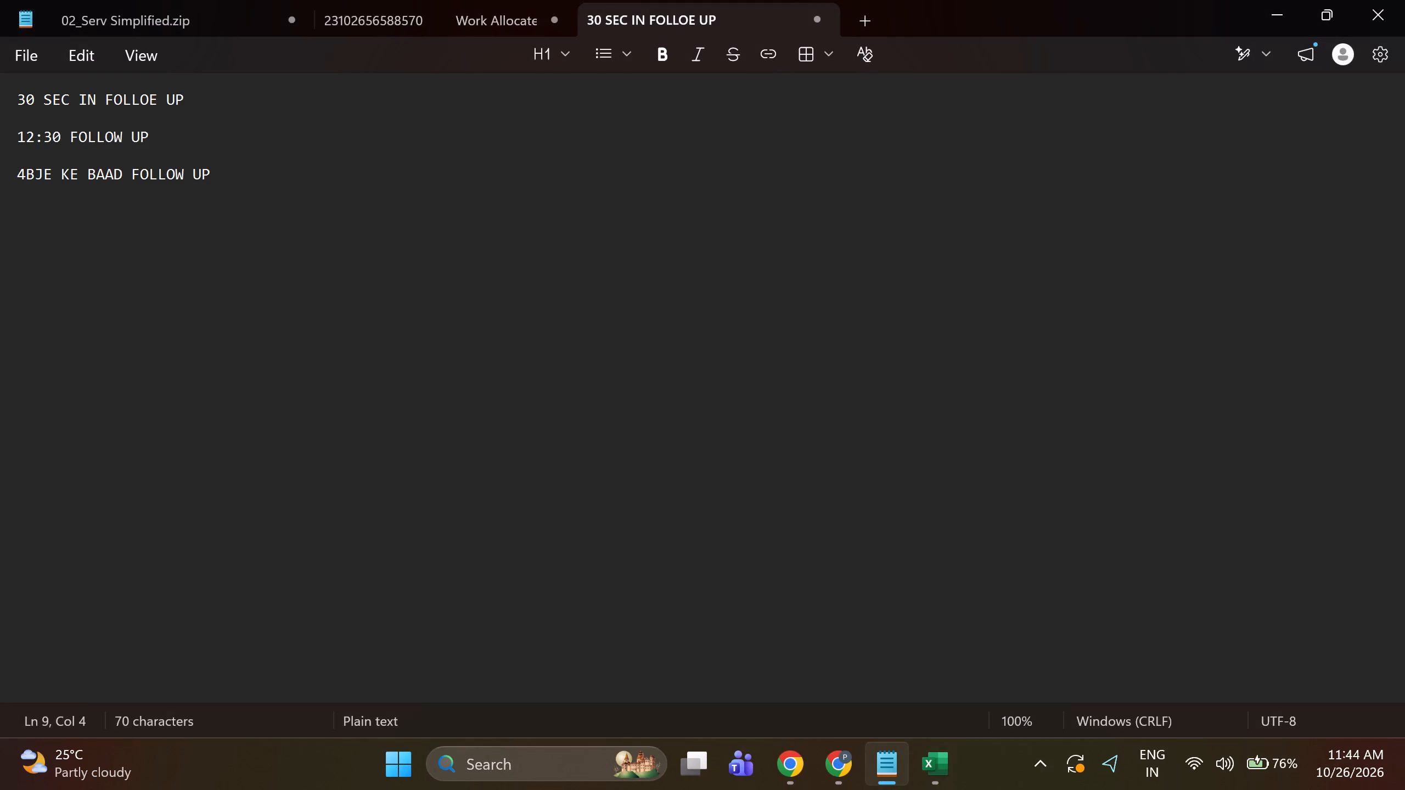
Look through the open work-allocation note and the 02_Serv Simplified.zip note, placing the cursor after the dashed line in the latter.
{"action": "left_click", "coordinate": [428, 0]}
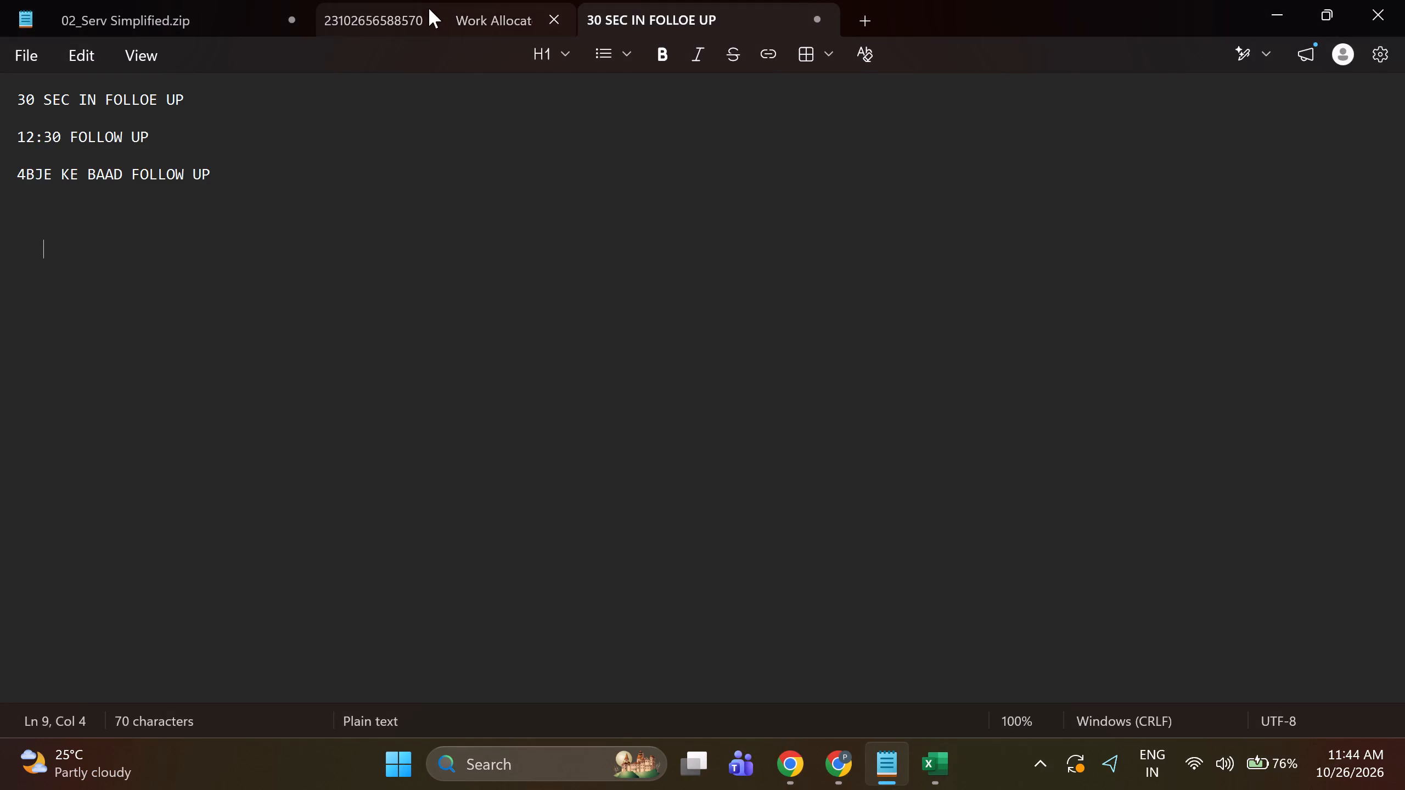
{"action": "left_click", "coordinate": [429, 10]}
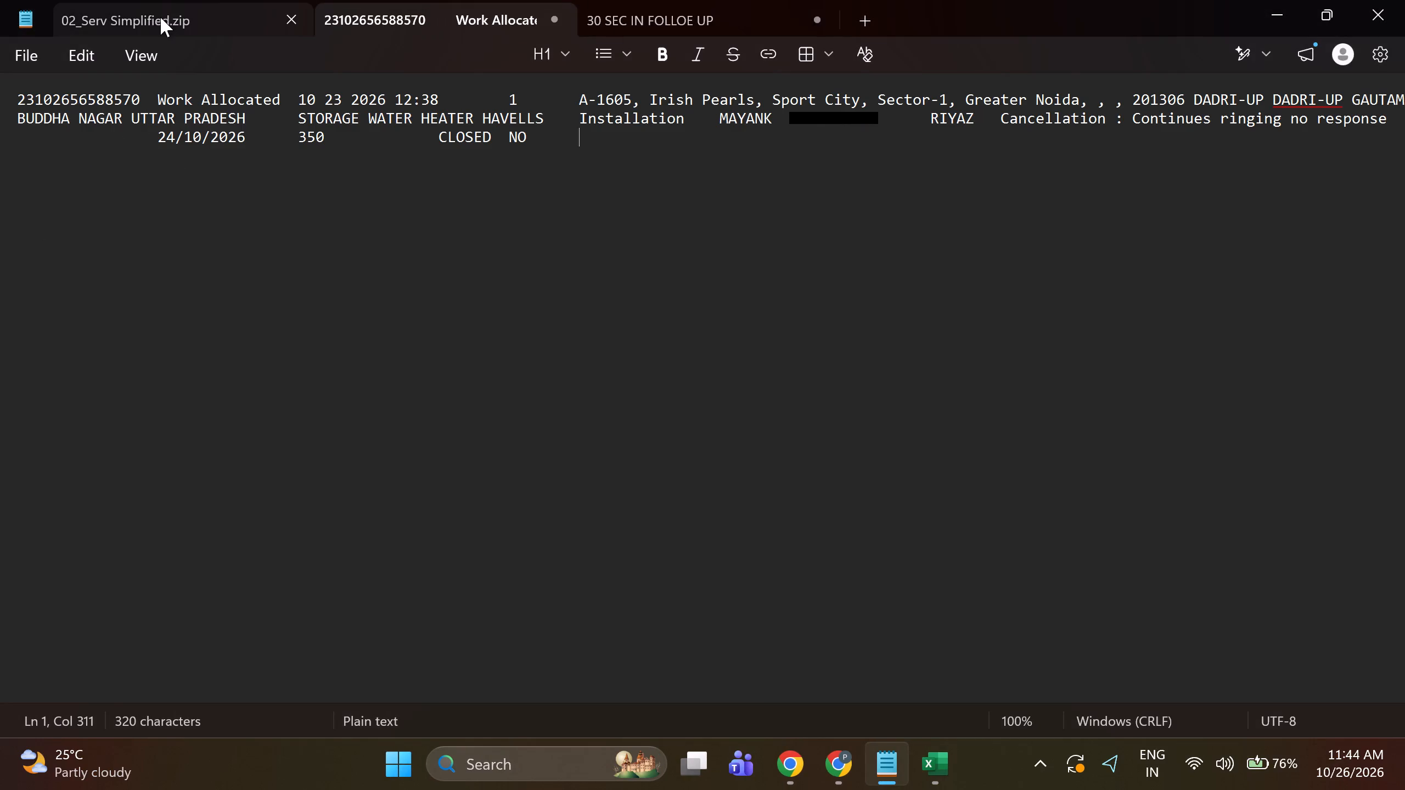
{"action": "left_click", "coordinate": [160, 18]}
{"action": "left_click", "coordinate": [447, 168]}
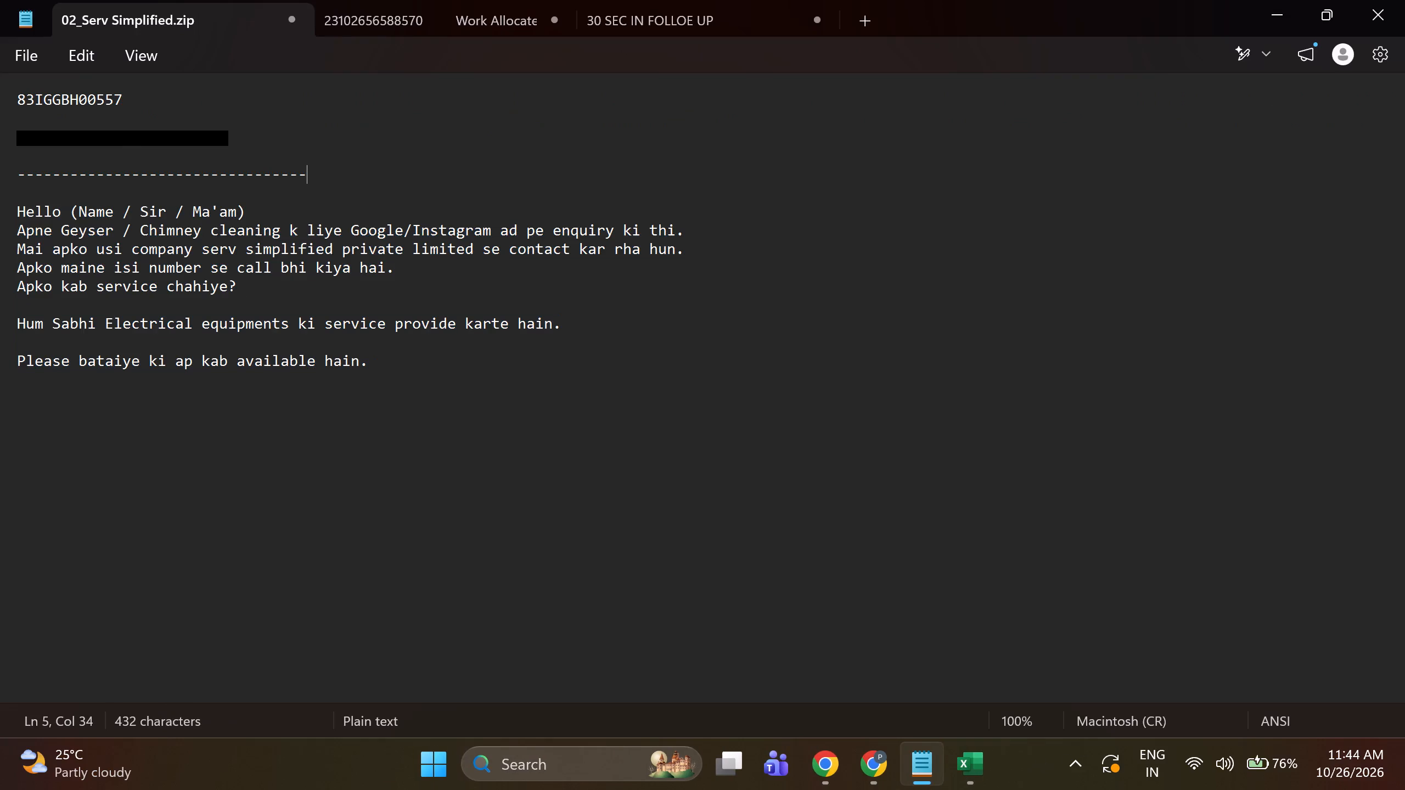
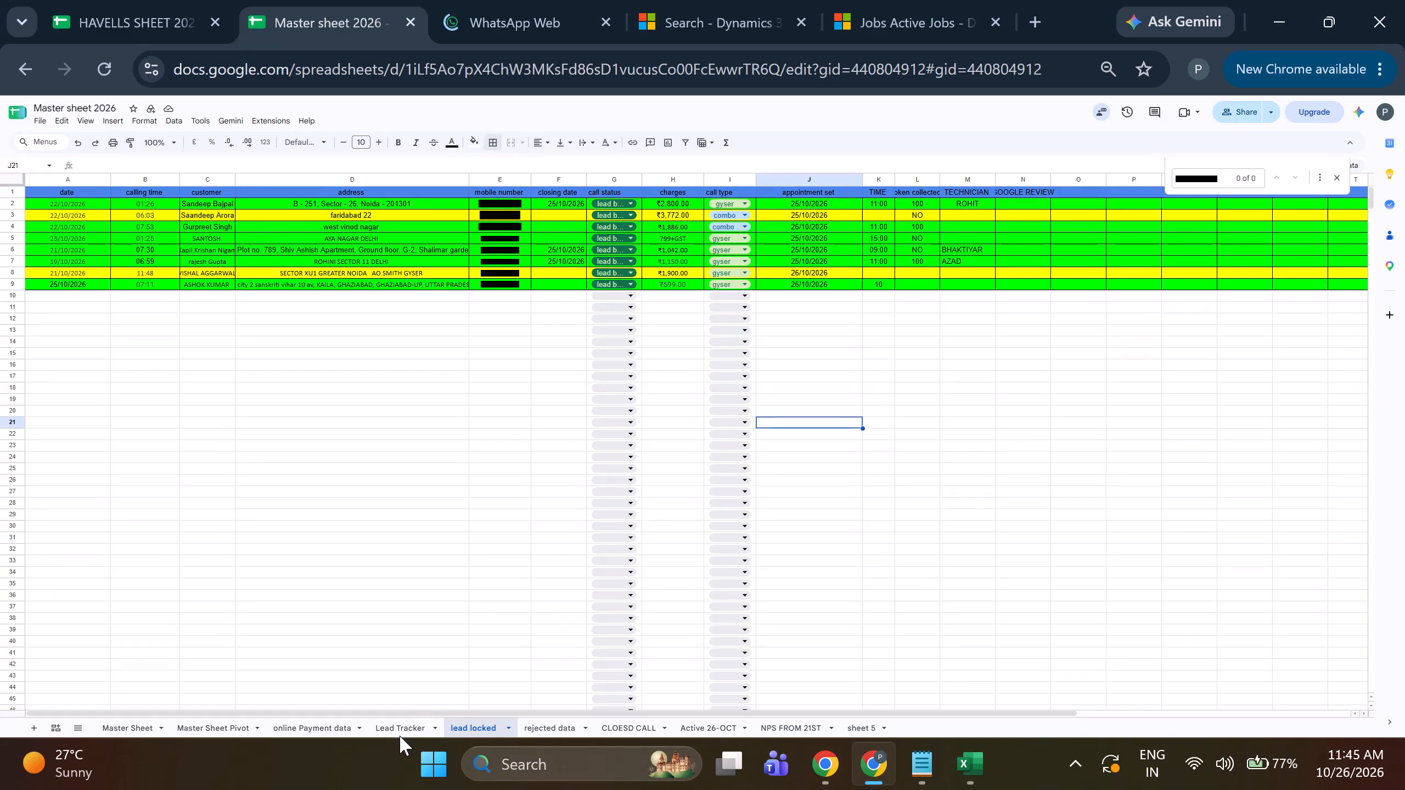
Search the Lead Tracker sheet for the copied mobile number, removing the single character before its last five digits.
{"action": "left_click", "coordinate": [400, 736]}
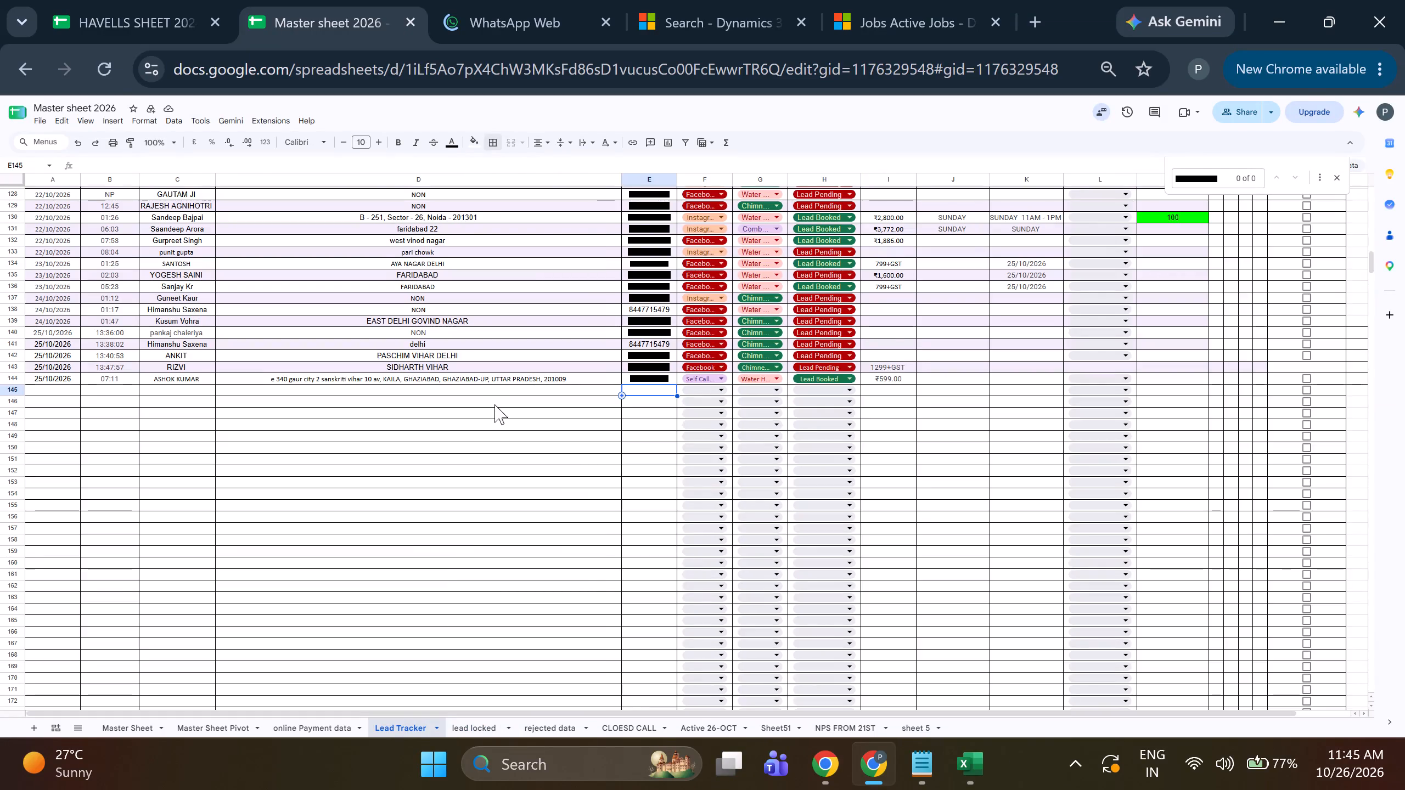
{"action": "key", "text": "ctrl+f"}
{"action": "key", "text": "ctrl+v"}
{"action": "key", "text": "Left"}
{"action": "key", "text": "Left"}
{"action": "key", "text": "Left"}
{"action": "key", "text": "Left"}
{"action": "key", "text": "Left"}
{"action": "key", "text": "BackSpace"}
{"action": "key", "text": "Return"}
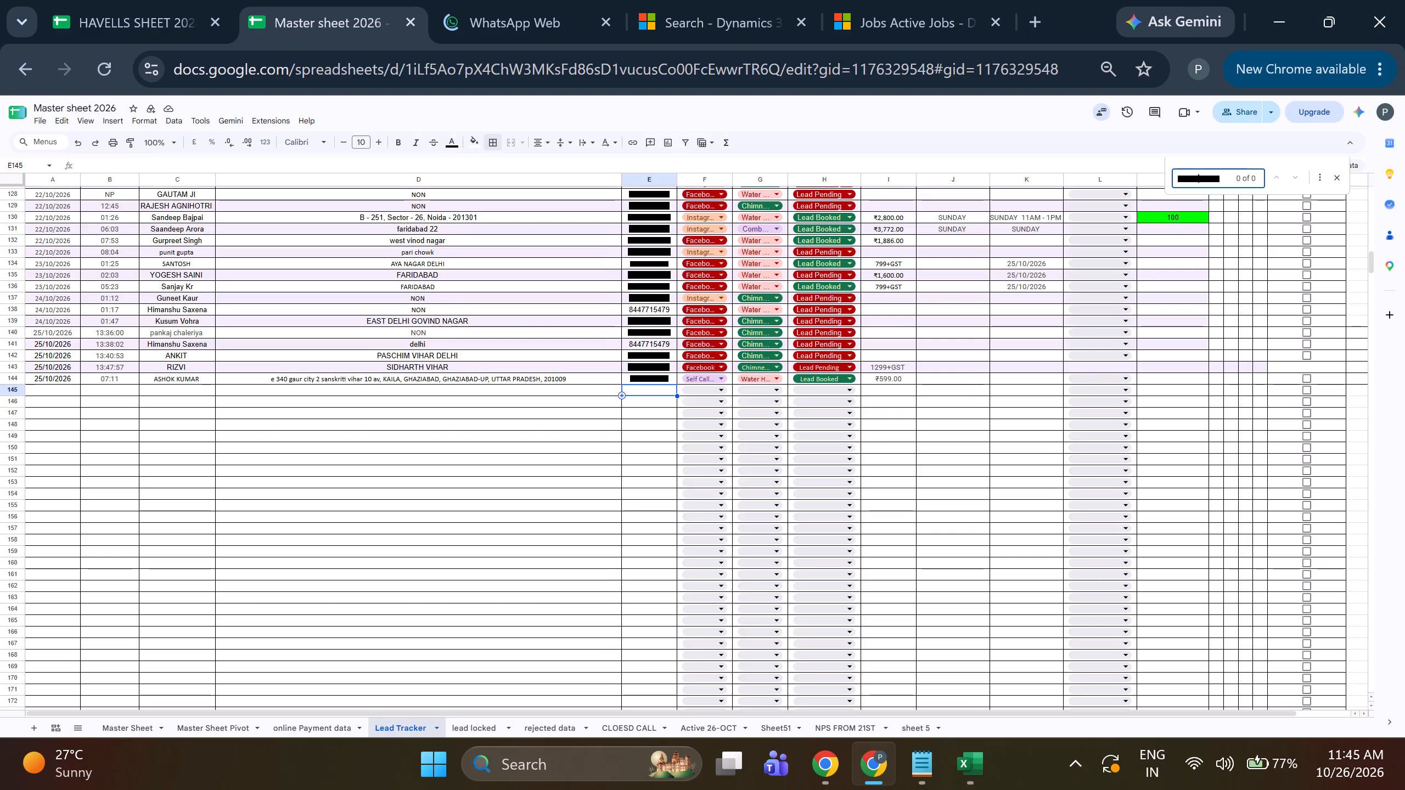
Copy the corrected mobile number from the search and search the Lead Tracker sheet for it again.
{"action": "scroll", "coordinate": [893, 380], "scroll_direction": "up", "scroll_amount": 7}
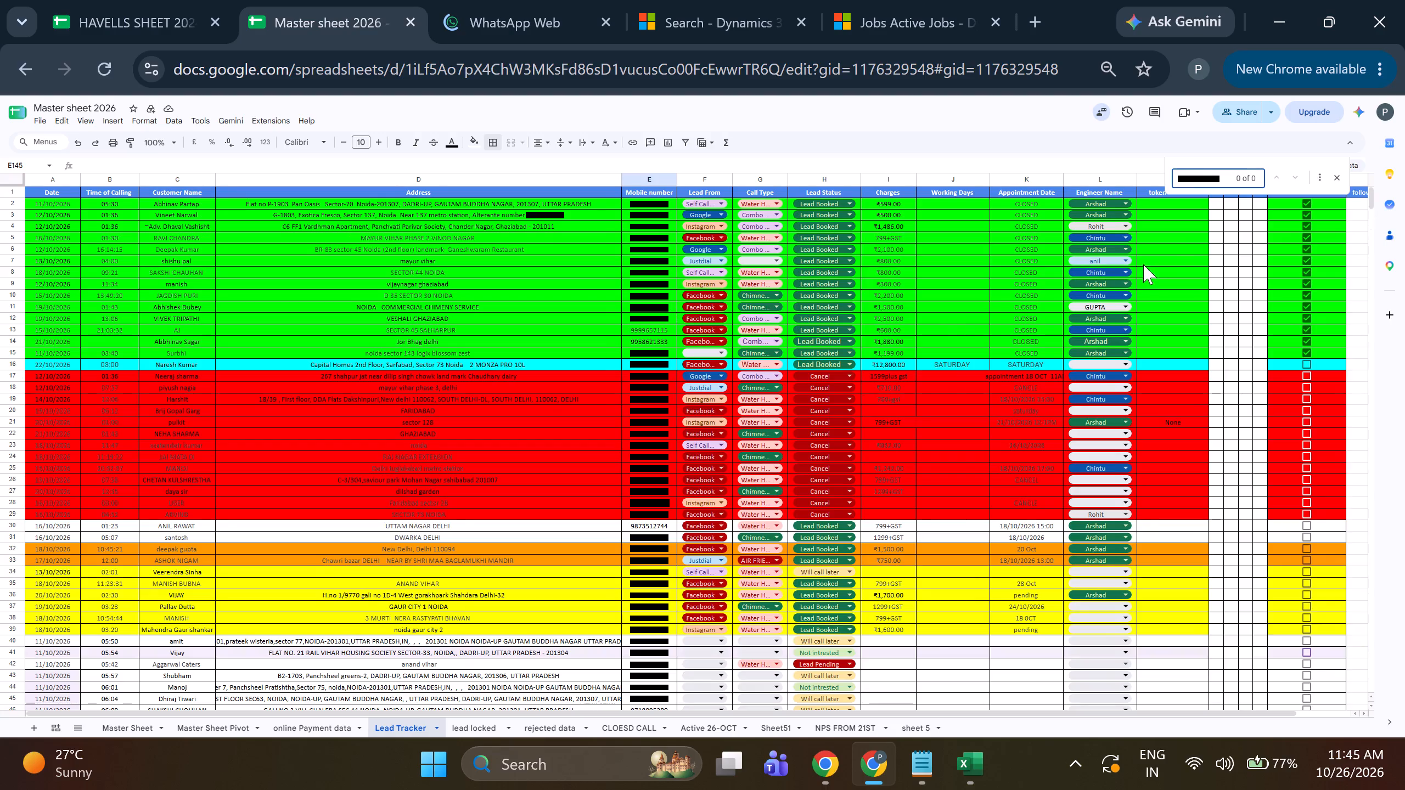
{"action": "double_click", "coordinate": [1182, 177]}
{"action": "key", "text": "ctrl+c"}
{"action": "key", "text": "Return"}
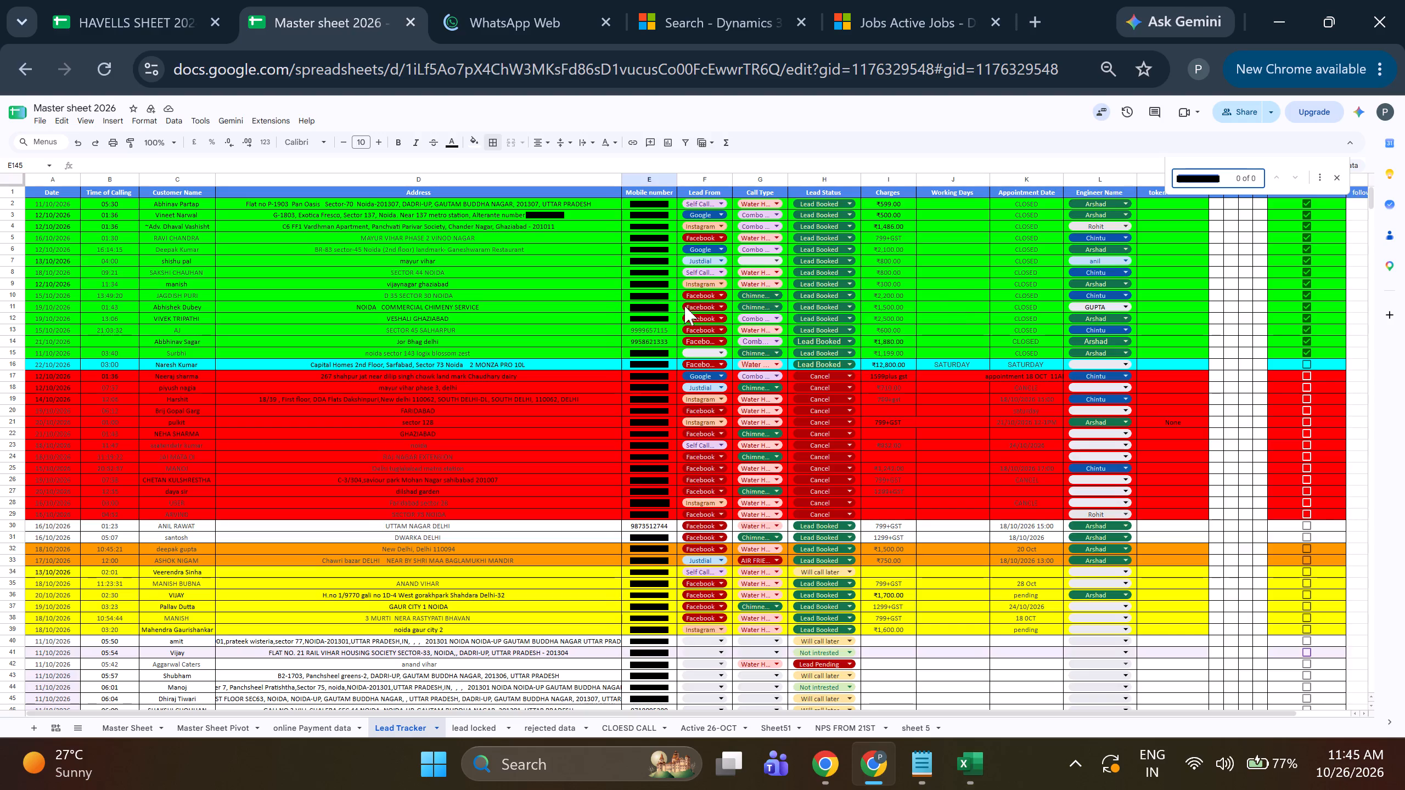
Select the entire row 10 in the Lead Tracker sheet.
{"action": "left_click", "coordinate": [657, 298]}
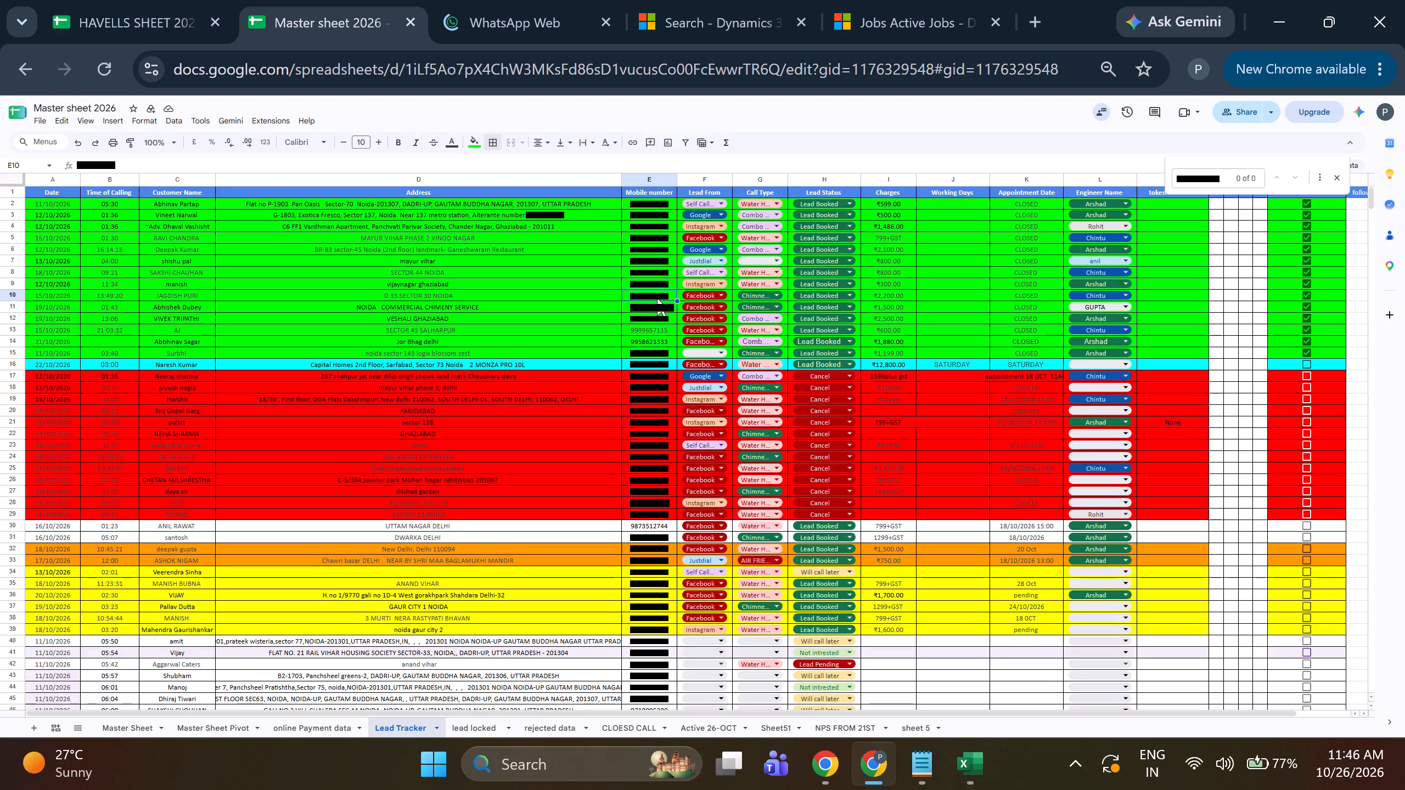
{"action": "left_click", "coordinate": [10, 294]}
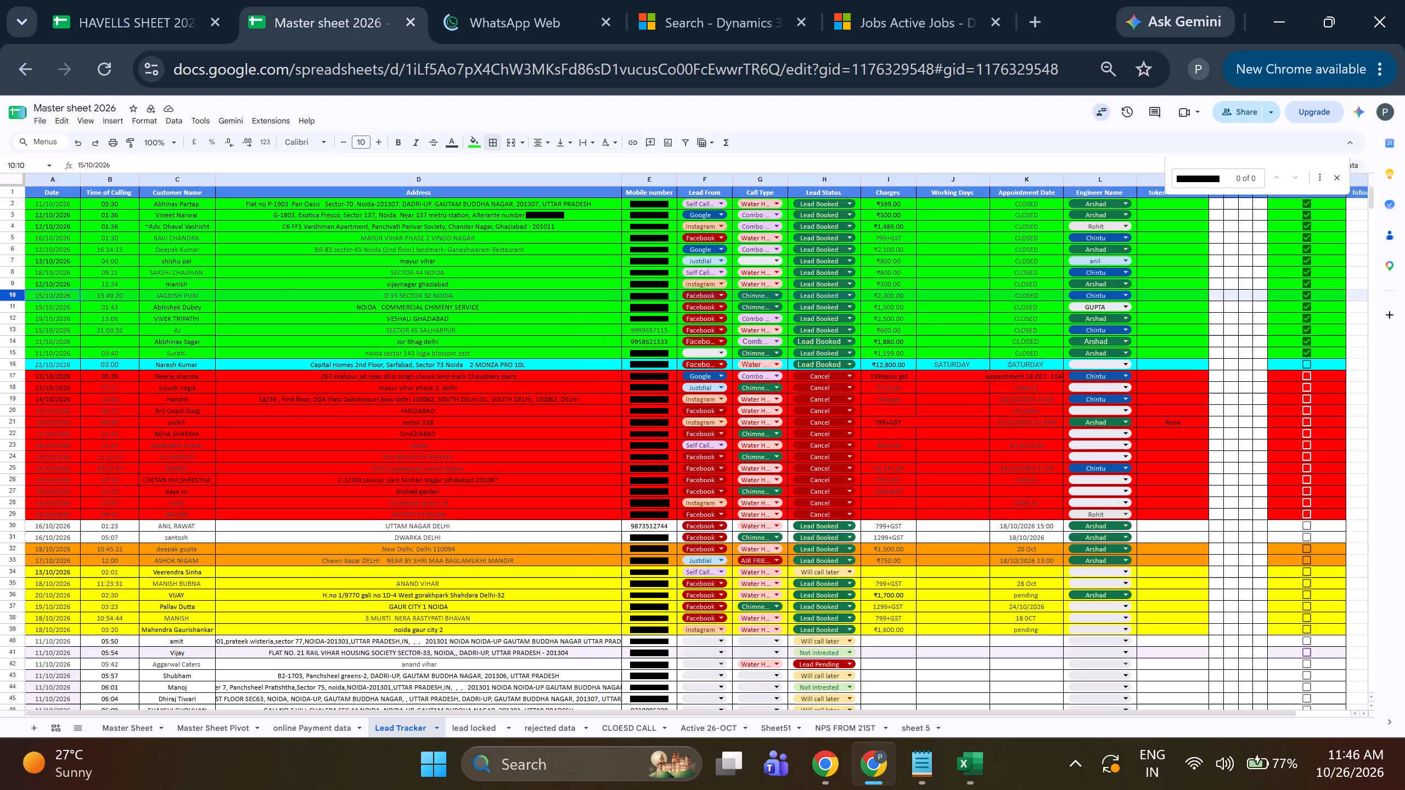
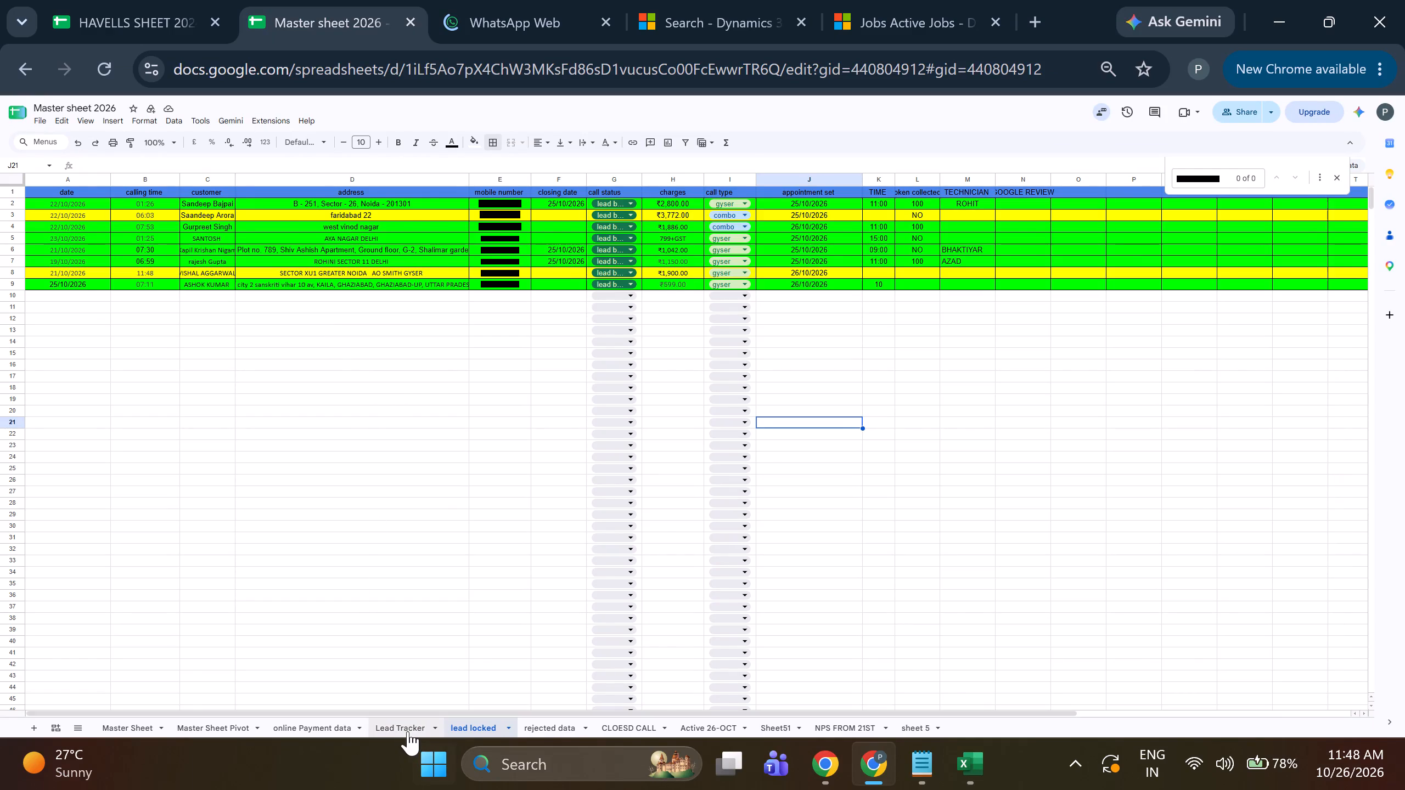
Look through the Lead Tracker sheet's October entries for the customer's lead record.
{"action": "scroll", "coordinate": [657, 572], "scroll_direction": "down", "scroll_amount": 4}
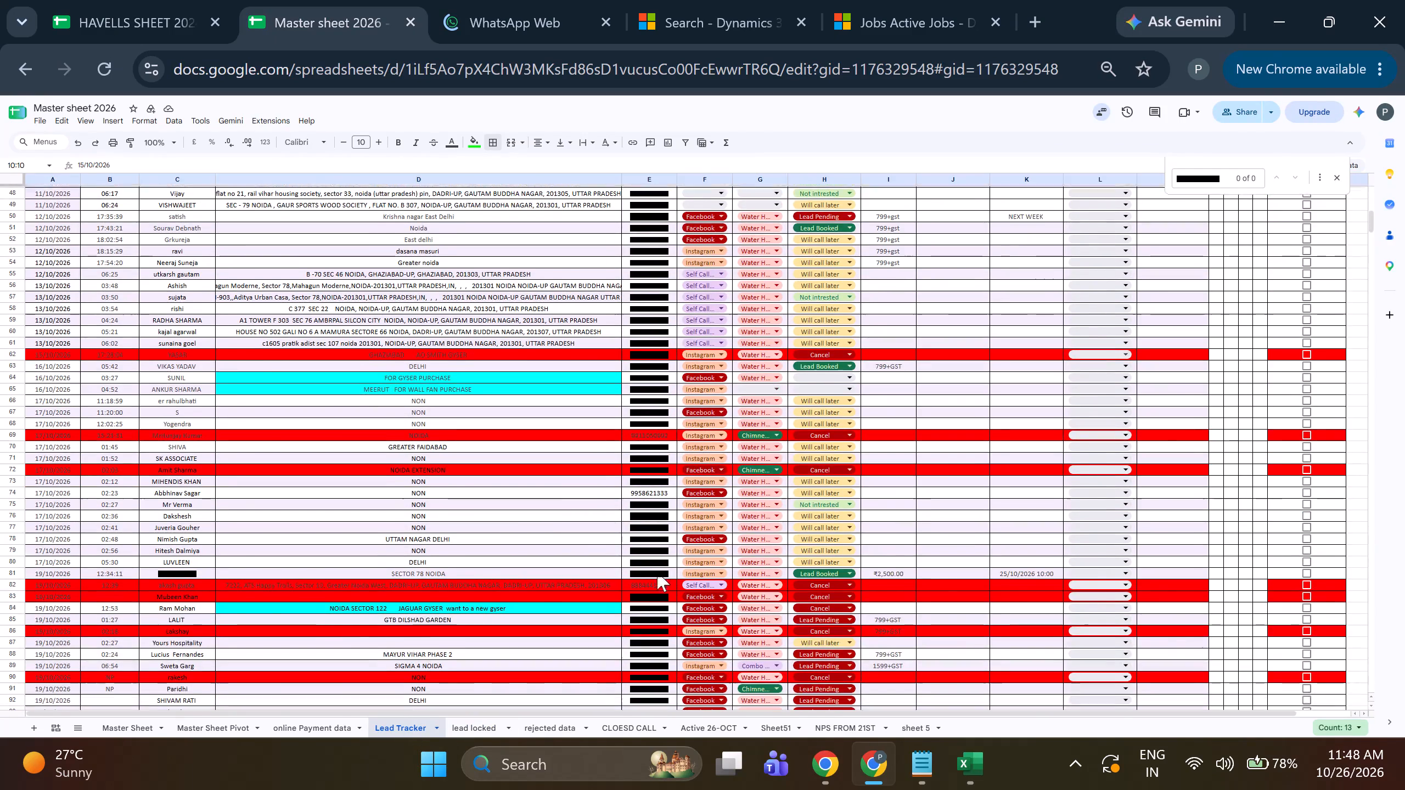
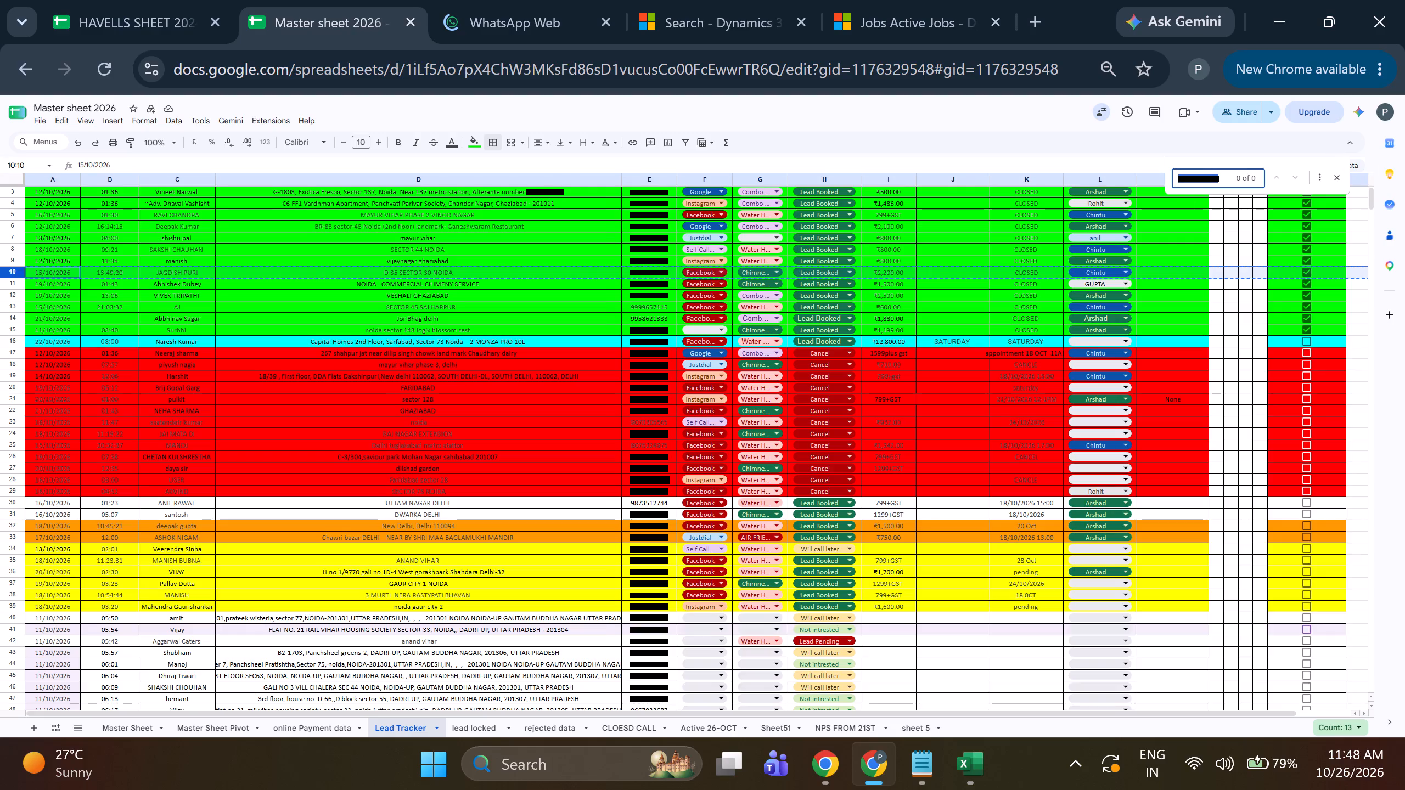
Copy the searched mobile number into the mobile number column of the first empty row, row 10, on the lead locked sheet.
{"action": "key", "text": "ctrl+c"}
{"action": "left_click", "coordinate": [459, 725]}
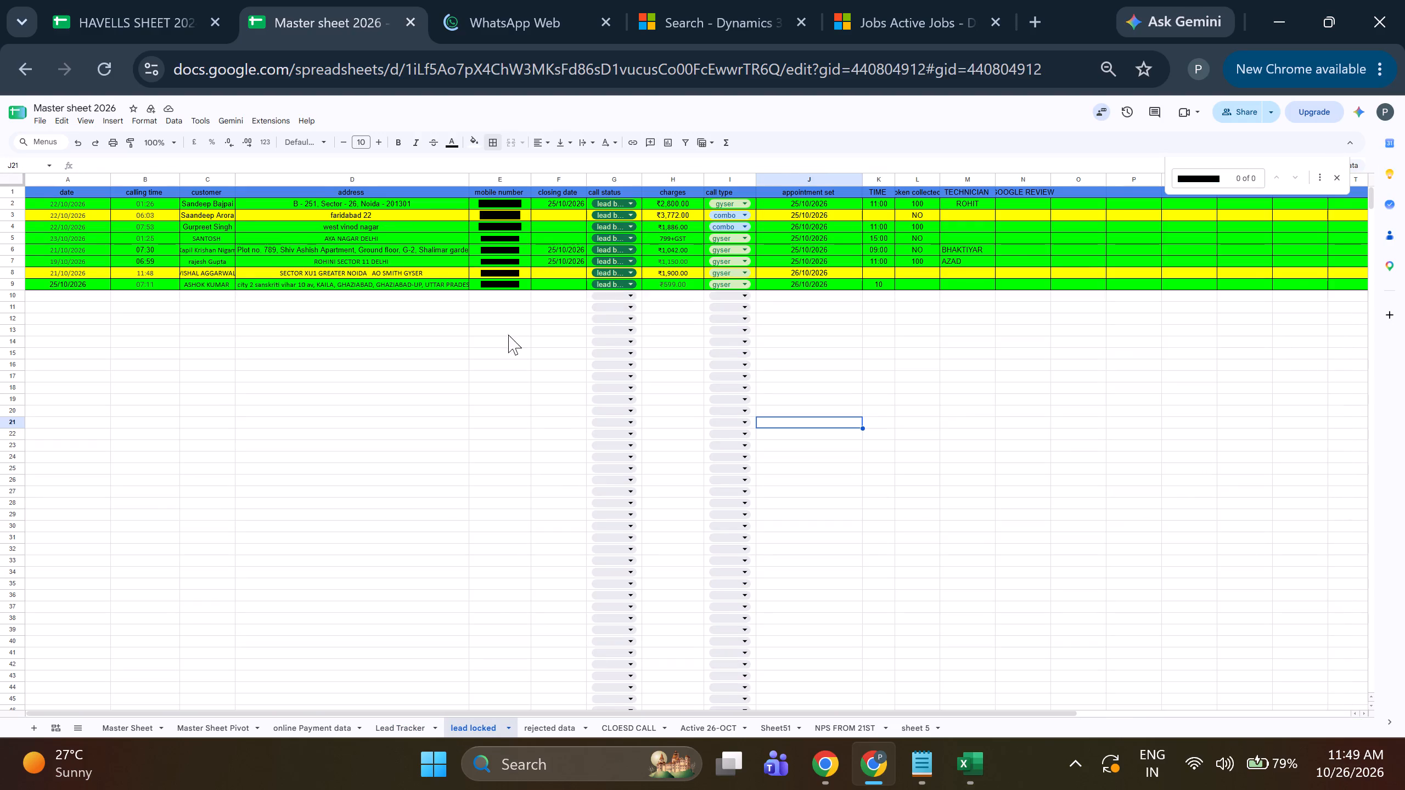
{"action": "left_click", "coordinate": [496, 295]}
{"action": "key", "text": "ctrl+v"}
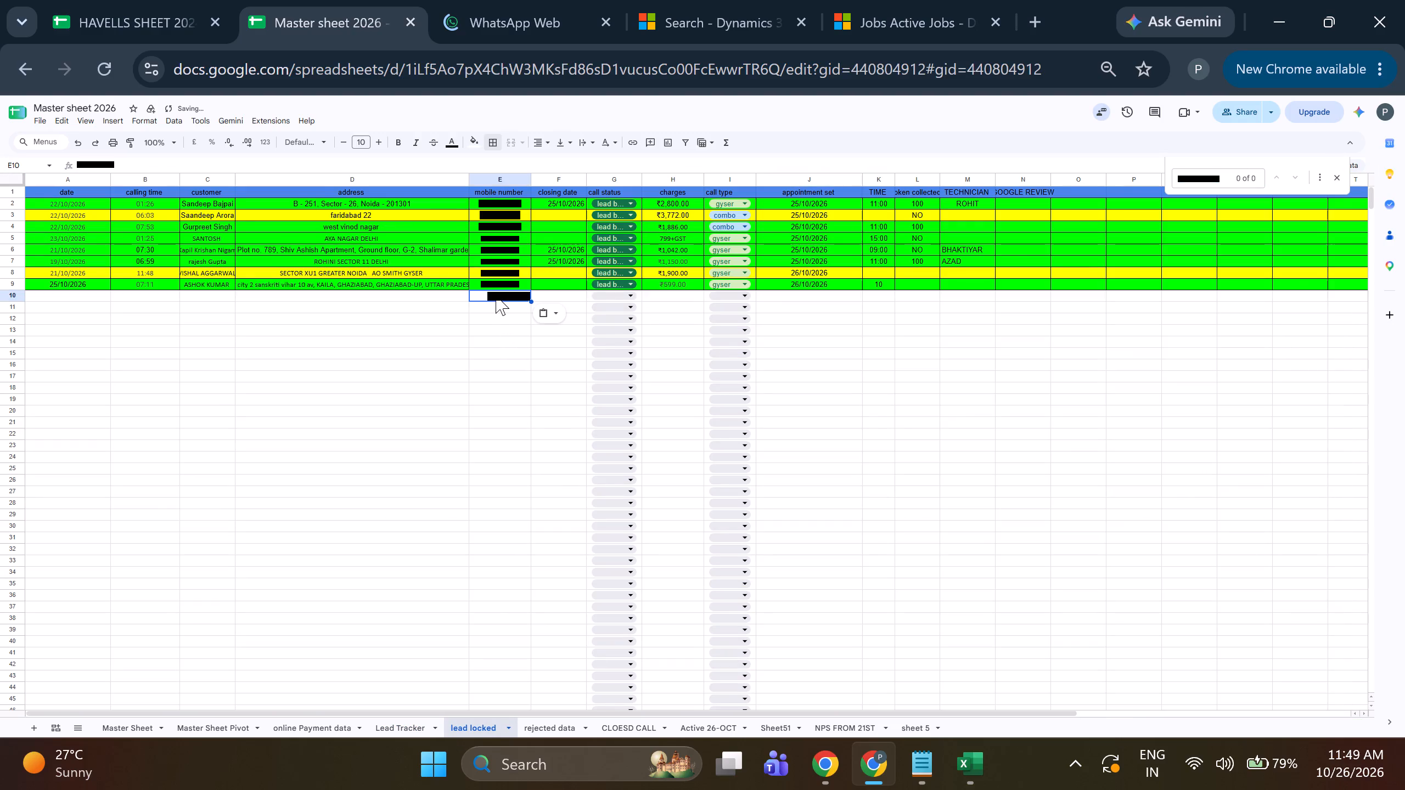
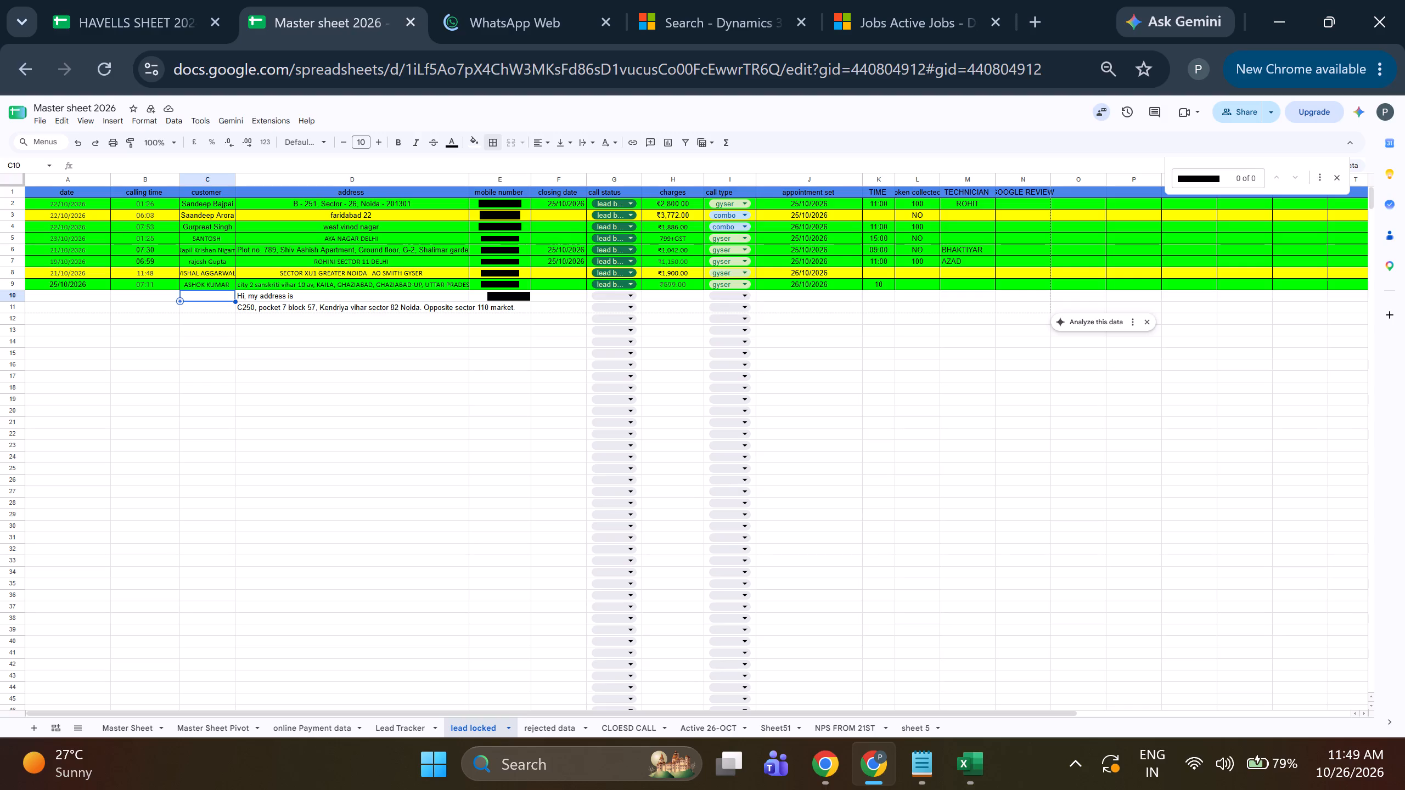
Enter the customer's full name in the customer column of row 10.
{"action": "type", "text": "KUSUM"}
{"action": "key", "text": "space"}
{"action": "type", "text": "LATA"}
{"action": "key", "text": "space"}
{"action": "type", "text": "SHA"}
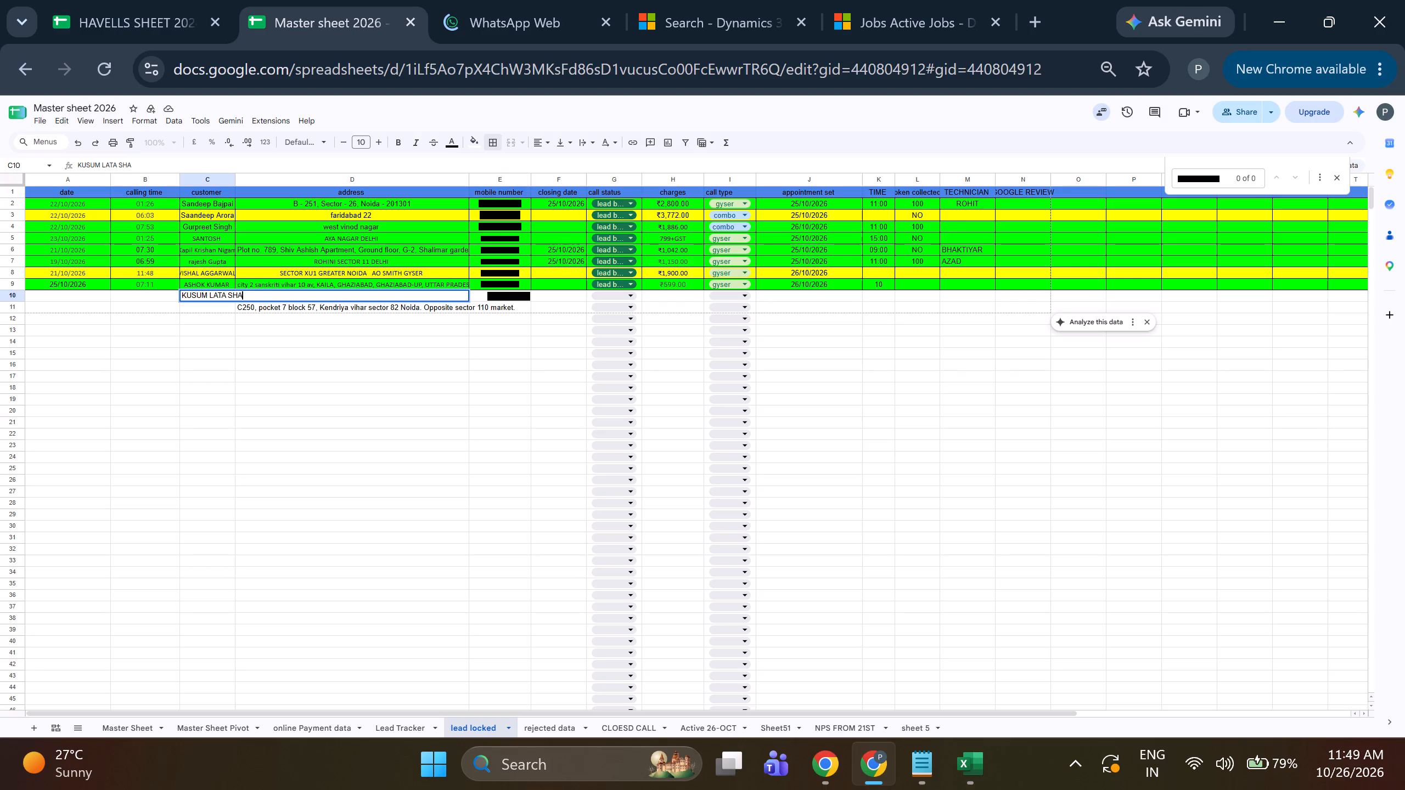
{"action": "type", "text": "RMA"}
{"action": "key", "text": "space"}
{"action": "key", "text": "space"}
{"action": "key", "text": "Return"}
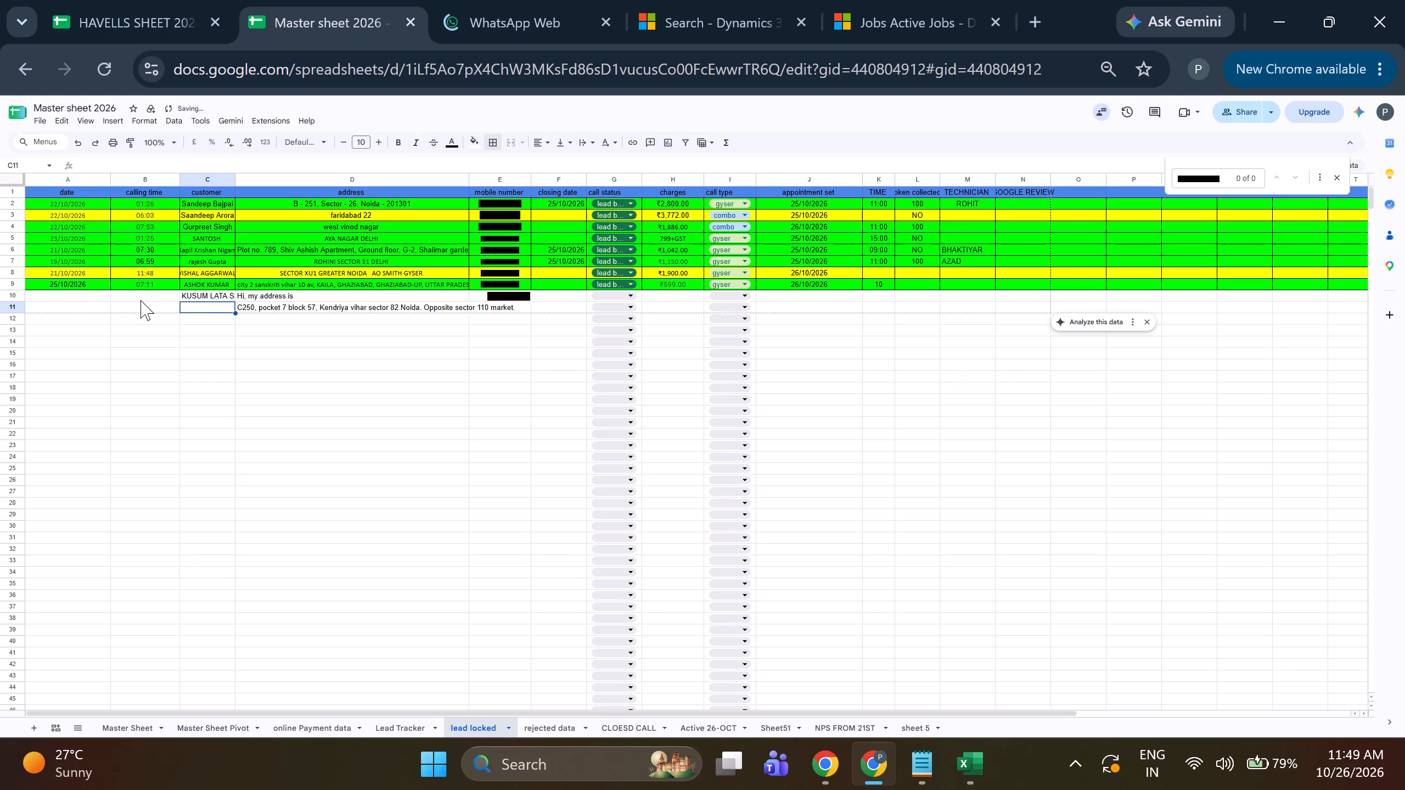
Enter 6:04 as the calling time in row 10.
{"action": "left_click", "coordinate": [140, 298]}
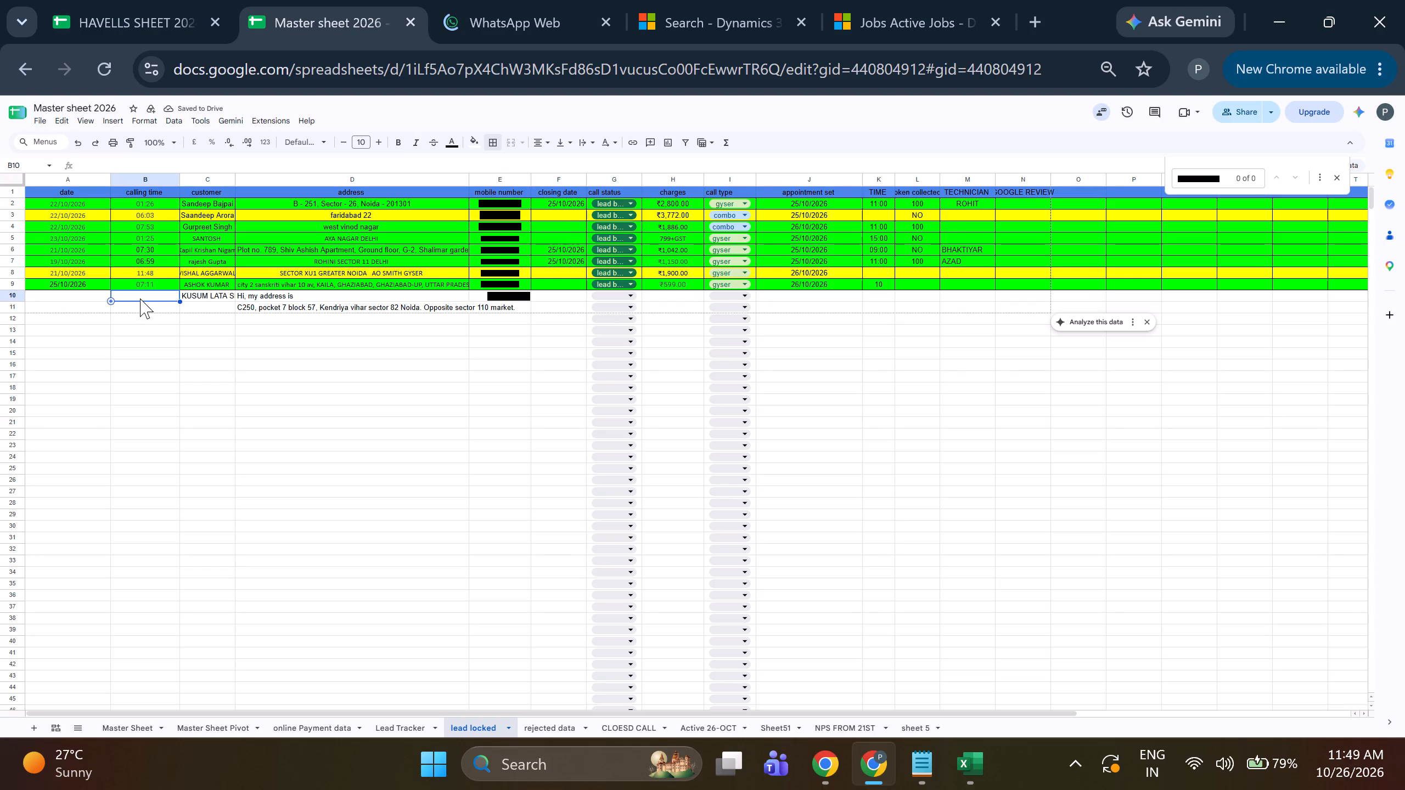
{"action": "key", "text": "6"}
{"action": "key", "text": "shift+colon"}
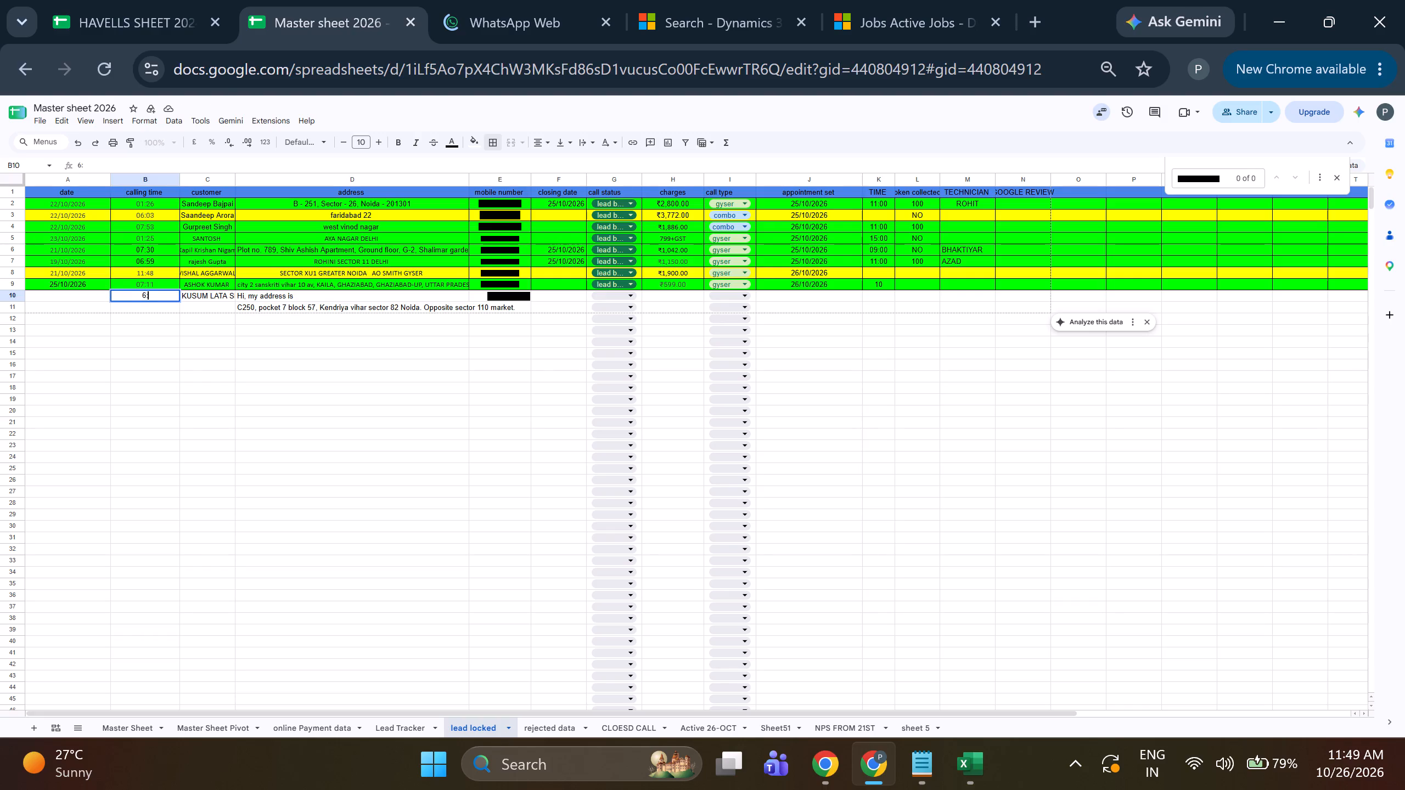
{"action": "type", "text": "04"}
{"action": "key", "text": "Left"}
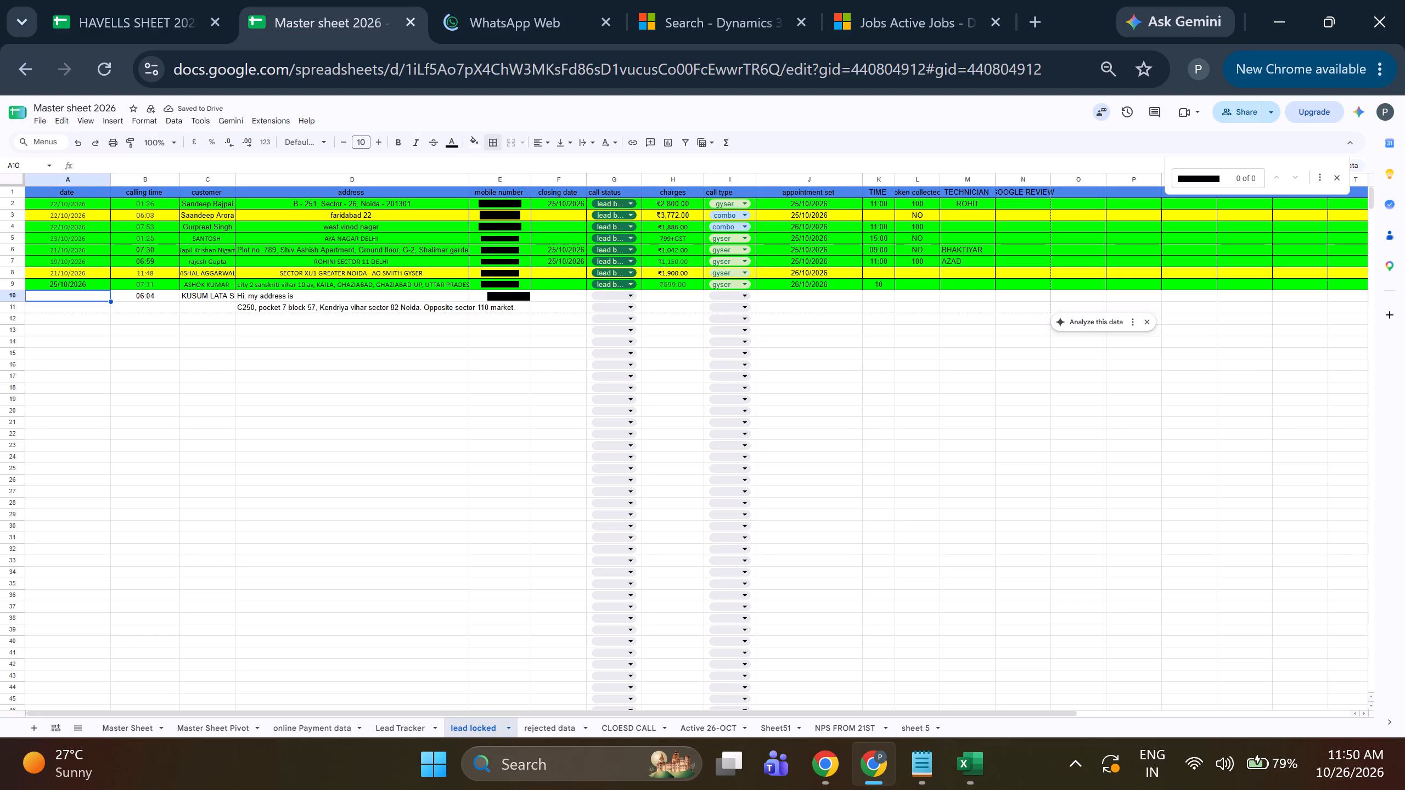
Copy the date 25/10/2026 from row 9 into the date column of row 10.
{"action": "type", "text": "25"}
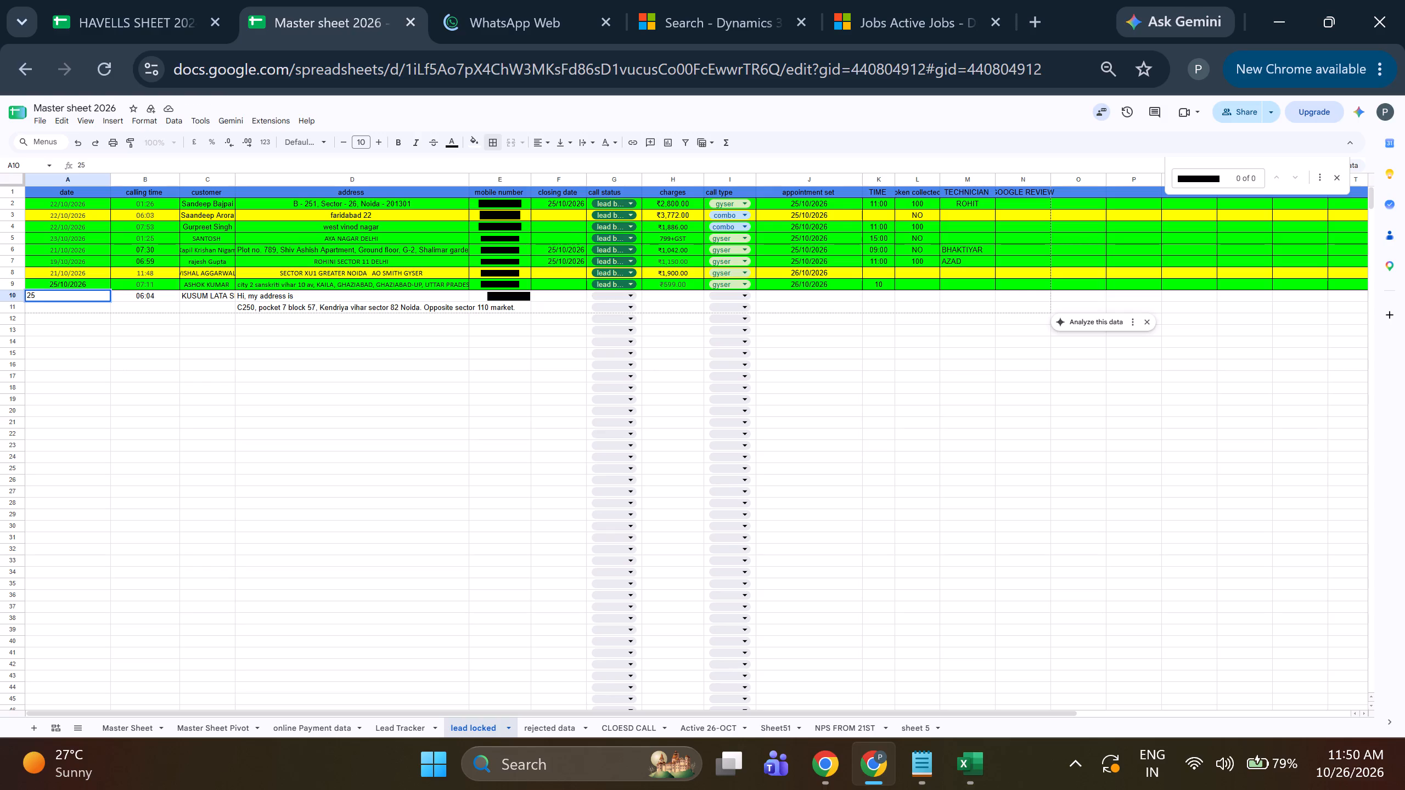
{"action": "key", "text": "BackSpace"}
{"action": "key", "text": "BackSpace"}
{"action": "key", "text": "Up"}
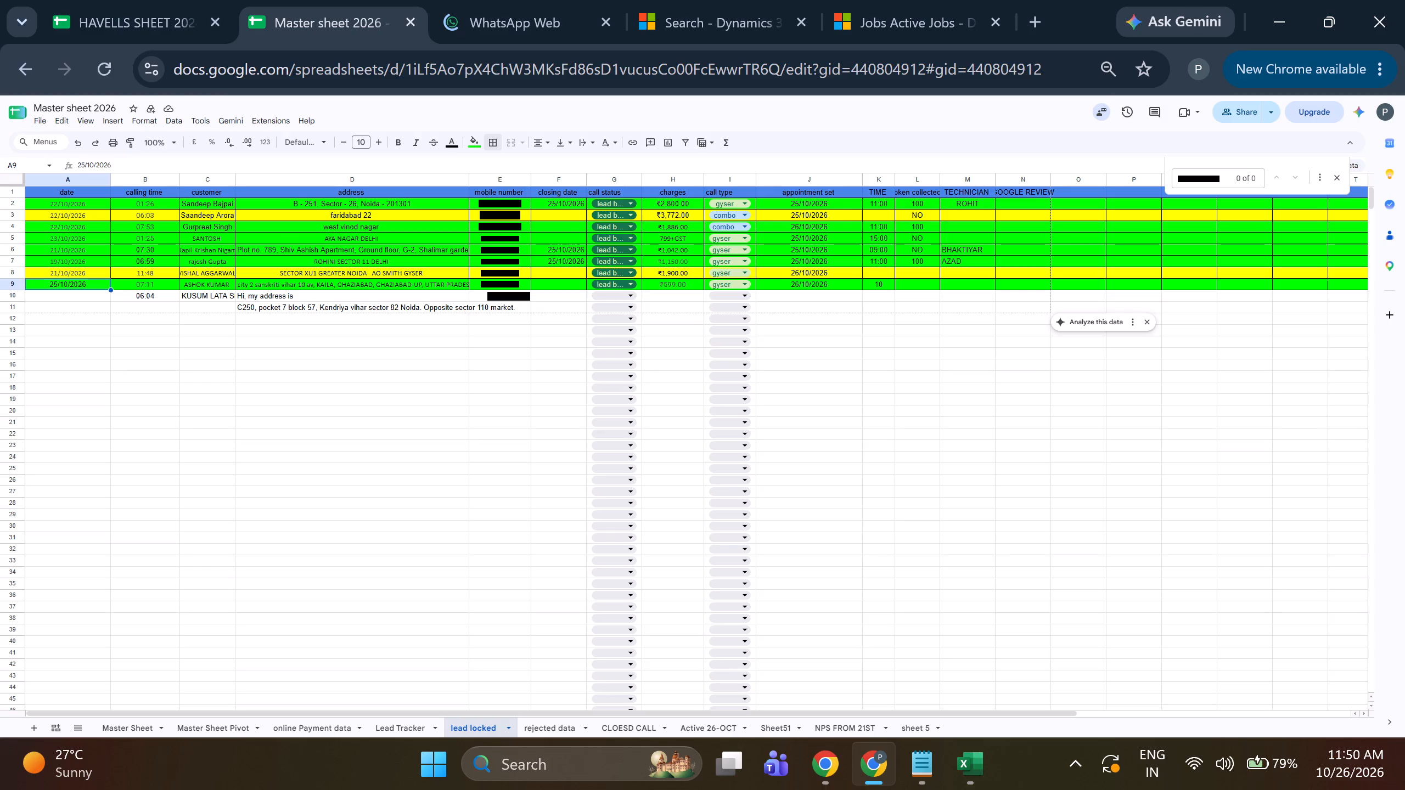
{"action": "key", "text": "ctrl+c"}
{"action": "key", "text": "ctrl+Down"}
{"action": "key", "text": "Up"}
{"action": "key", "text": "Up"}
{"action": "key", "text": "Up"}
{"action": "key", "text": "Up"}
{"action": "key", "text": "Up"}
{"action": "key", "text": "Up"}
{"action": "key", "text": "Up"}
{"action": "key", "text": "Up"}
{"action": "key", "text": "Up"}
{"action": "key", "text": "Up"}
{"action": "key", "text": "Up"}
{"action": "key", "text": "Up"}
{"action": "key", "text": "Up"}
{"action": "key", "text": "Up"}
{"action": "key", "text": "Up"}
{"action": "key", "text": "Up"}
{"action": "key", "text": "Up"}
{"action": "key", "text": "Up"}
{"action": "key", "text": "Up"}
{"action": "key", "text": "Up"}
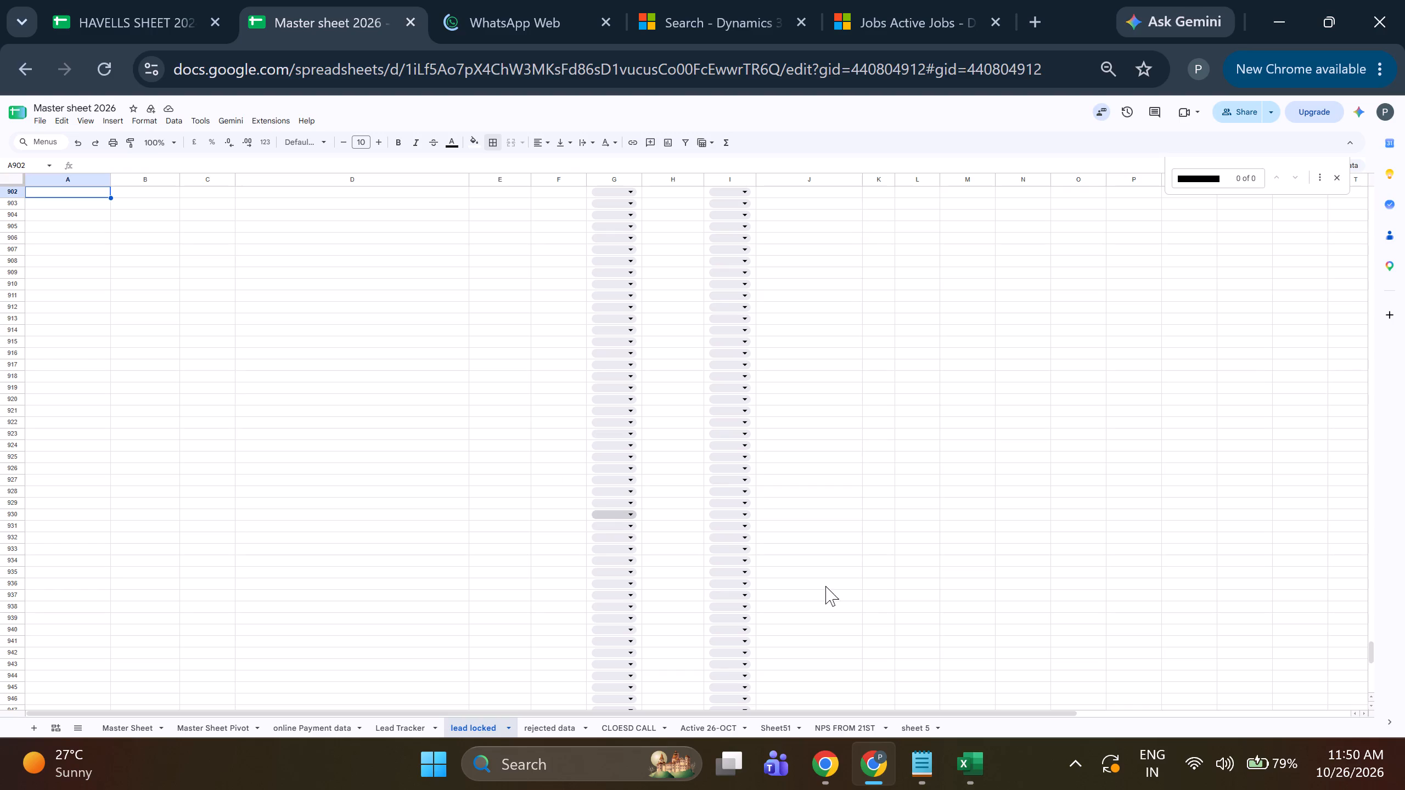
{"action": "left_click", "coordinate": [1374, 652]}
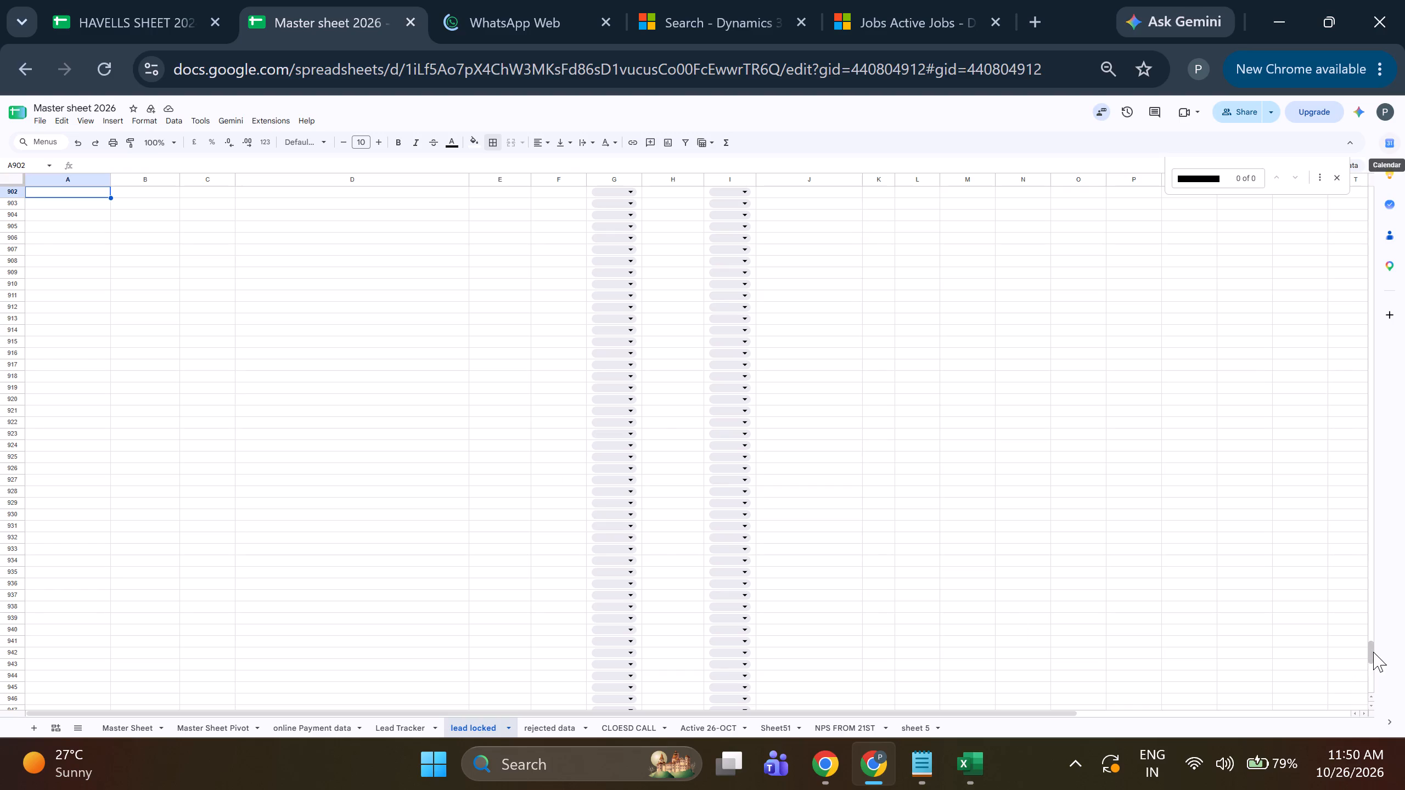
{"action": "left_click_drag", "start_coordinate": [1372, 652], "coordinate": [1372, 353]}
{"action": "left_click_drag", "start_coordinate": [1372, 353], "coordinate": [1349, 249]}
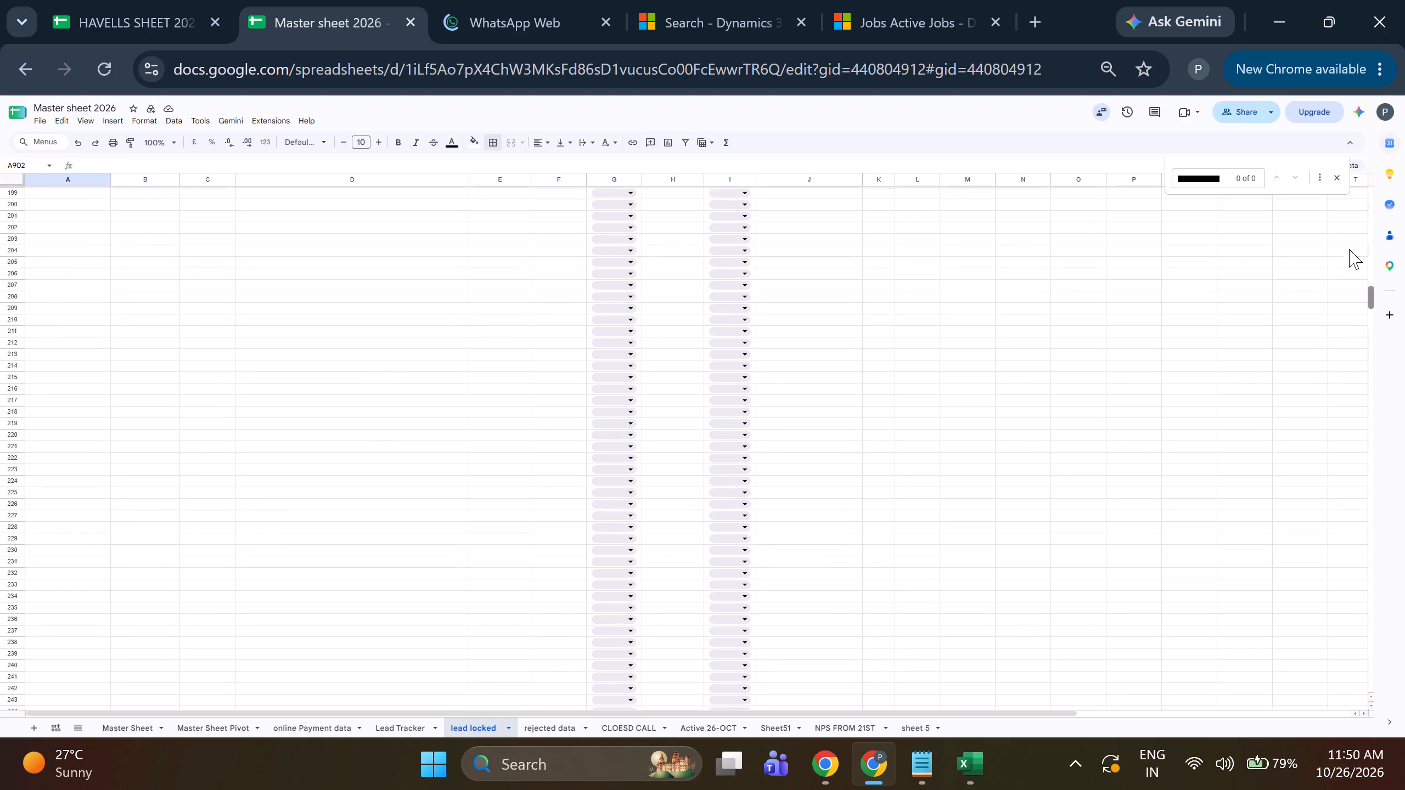
{"action": "left_click_drag", "start_coordinate": [1349, 249], "coordinate": [1346, 216]}
{"action": "scroll", "coordinate": [555, 267], "scroll_direction": "up", "scroll_amount": 4}
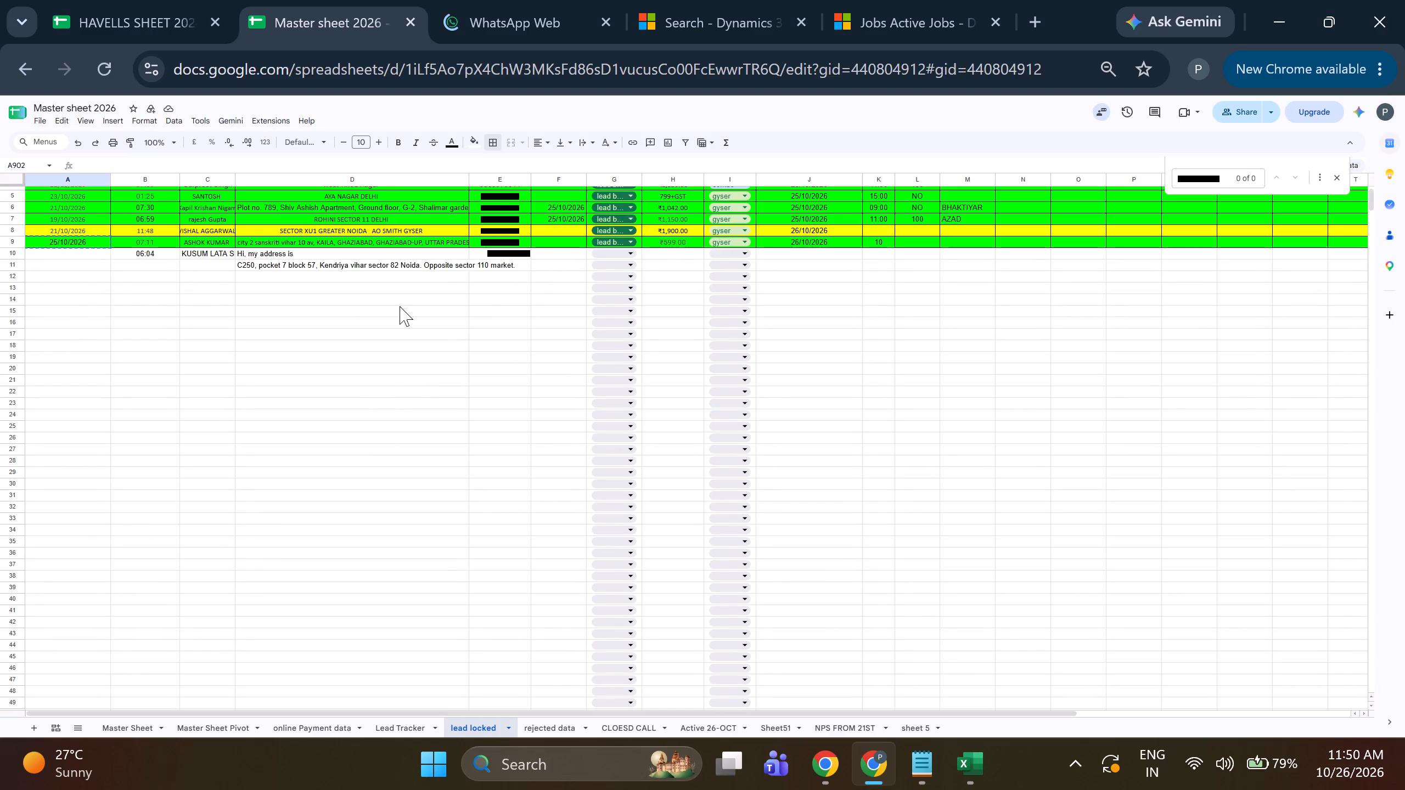
{"action": "left_click", "coordinate": [71, 295]}
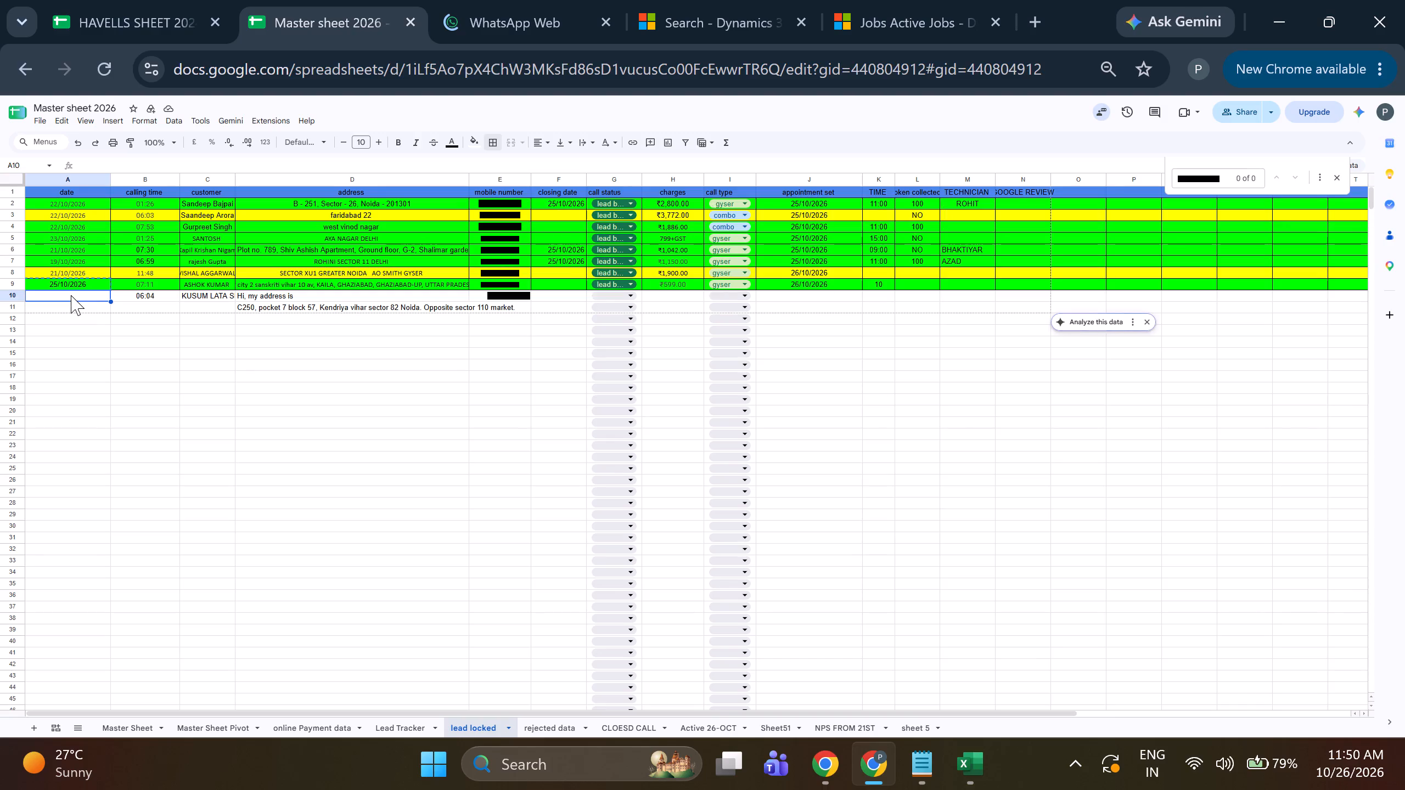
{"action": "key", "text": "ctrl+v"}
Replace the greeting text in row 10's address cell with the address from row 11, and clear the row 11 cell.
{"action": "key", "text": "Right"}
{"action": "key", "text": "Right"}
{"action": "key", "text": "Right"}
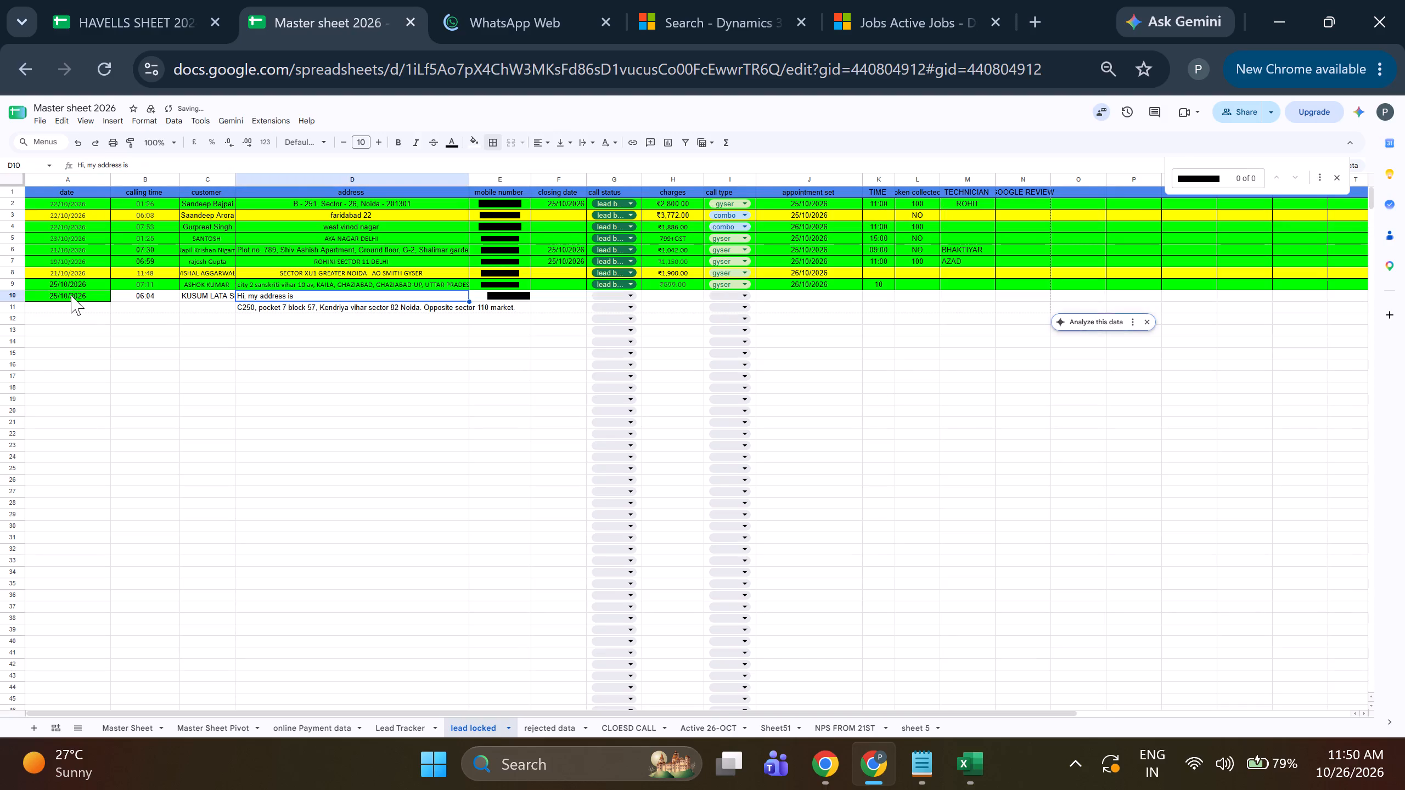
{"action": "double_click", "coordinate": [314, 294]}
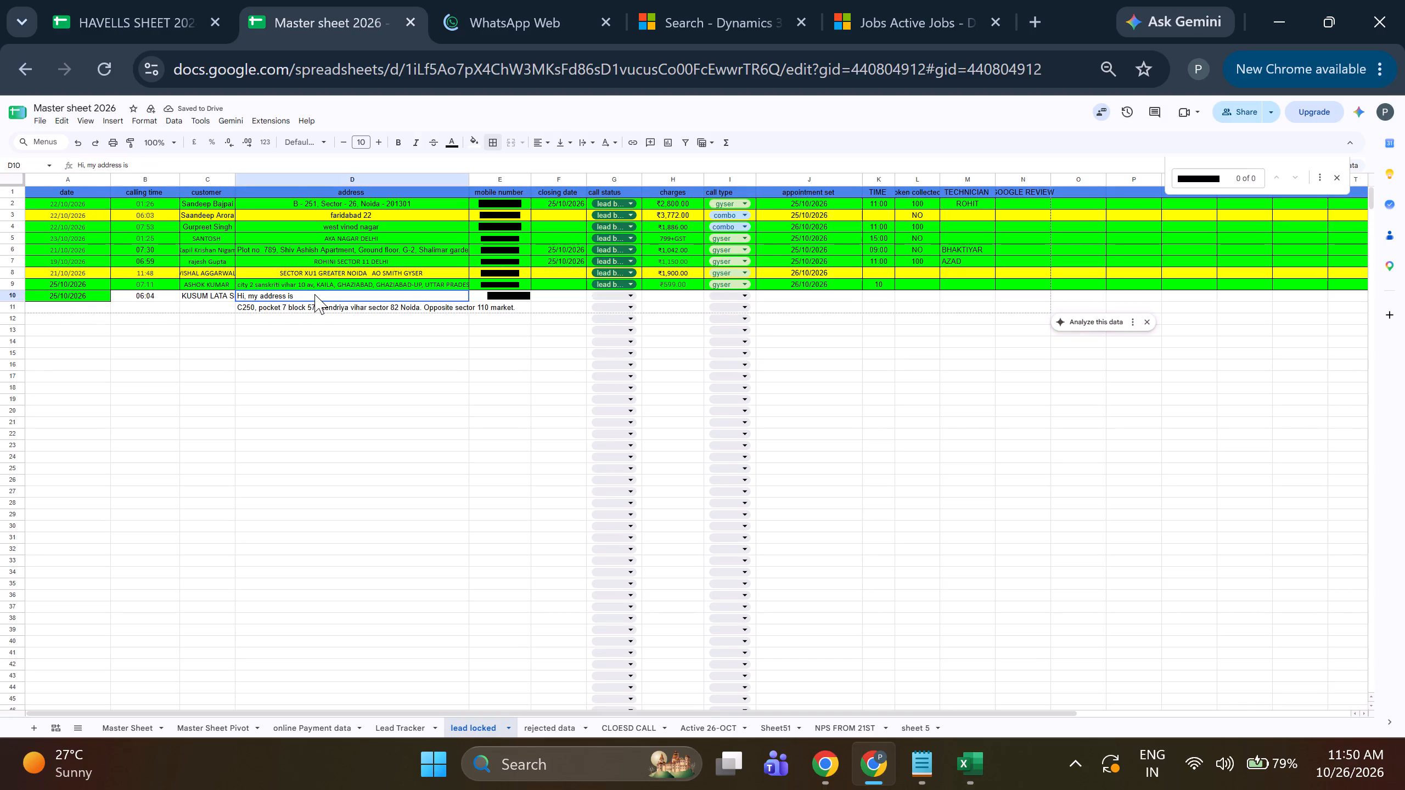
{"action": "left_click", "coordinate": [314, 294]}
{"action": "key", "text": "BackSpace"}
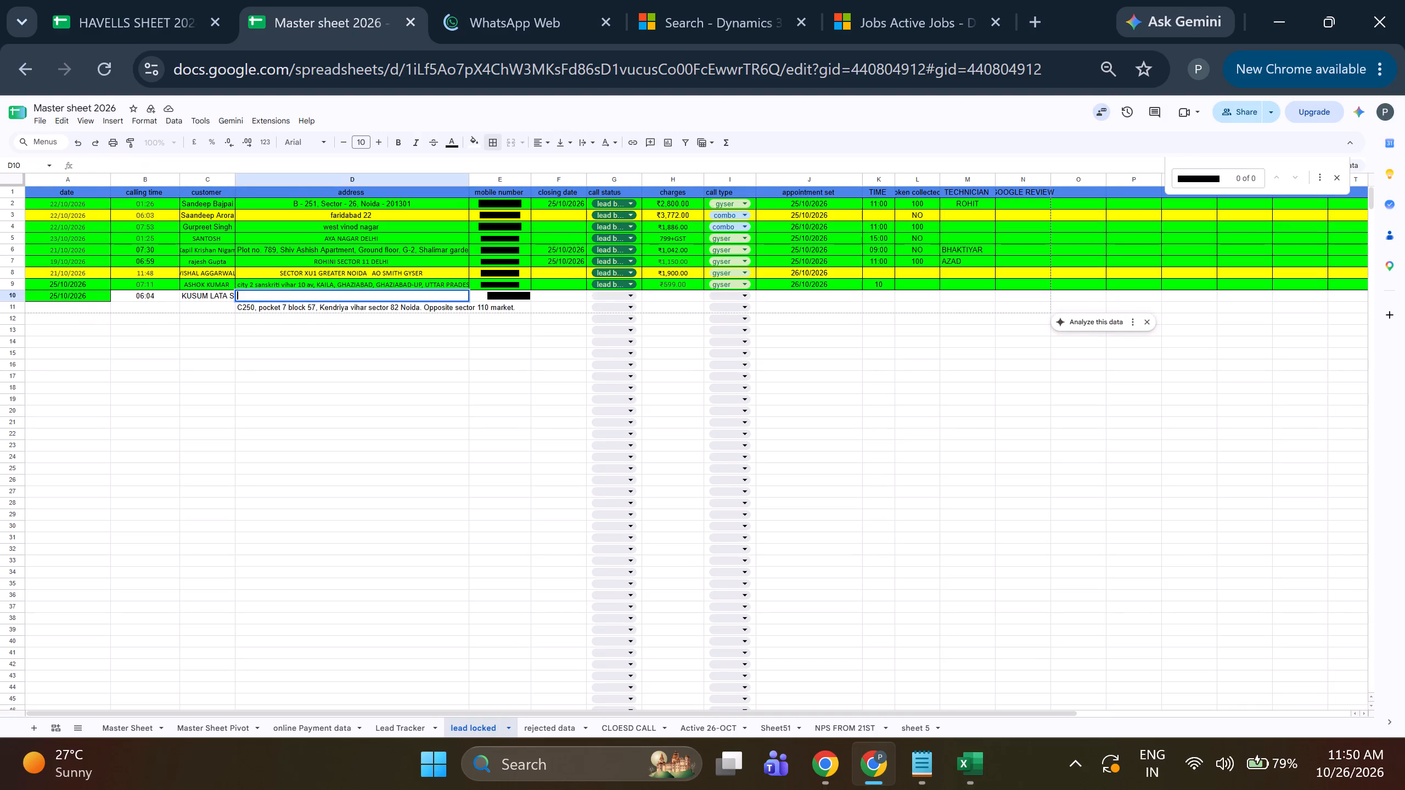
{"action": "key", "text": "Return"}
{"action": "left_click", "coordinate": [306, 435]}
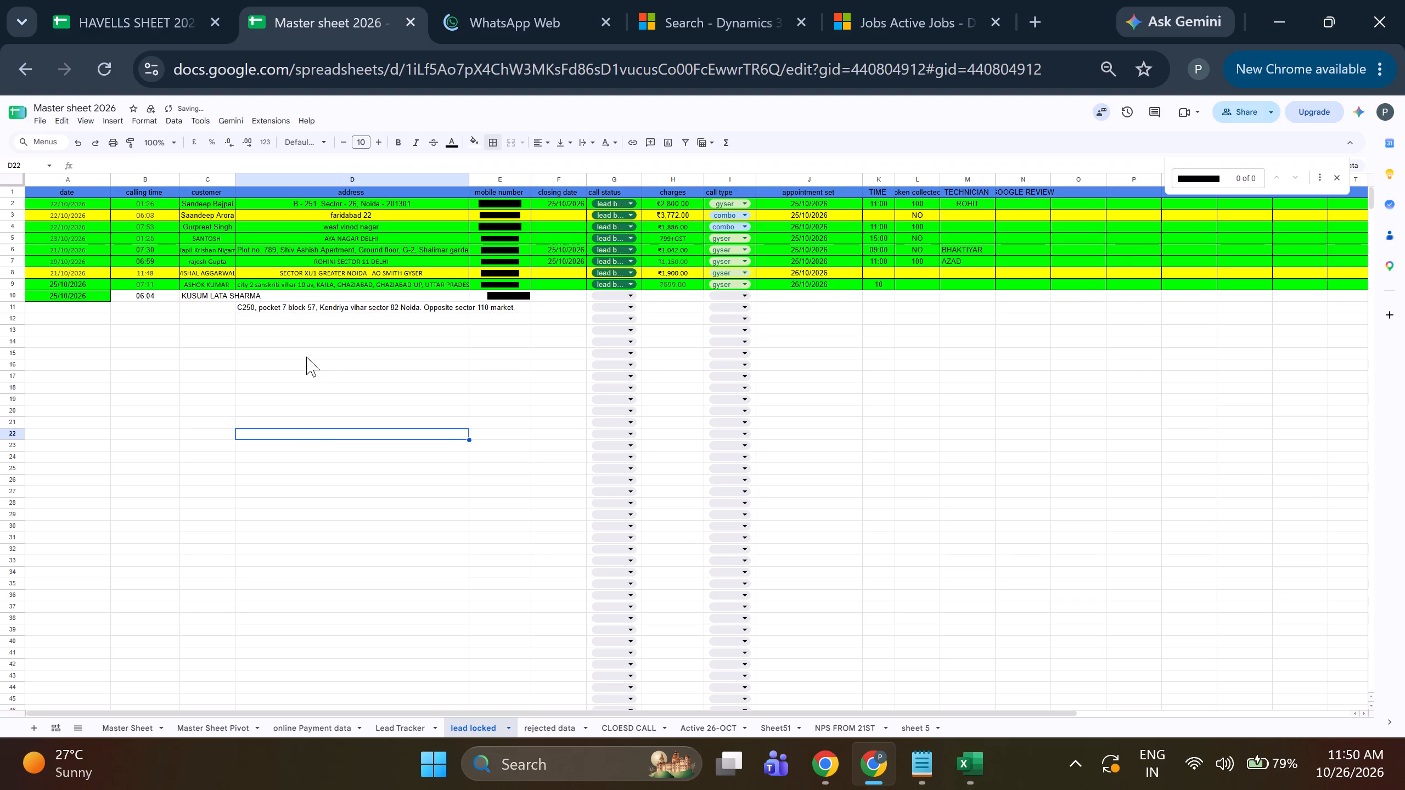
{"action": "left_click", "coordinate": [283, 306]}
{"action": "key", "text": "ctrl+c"}
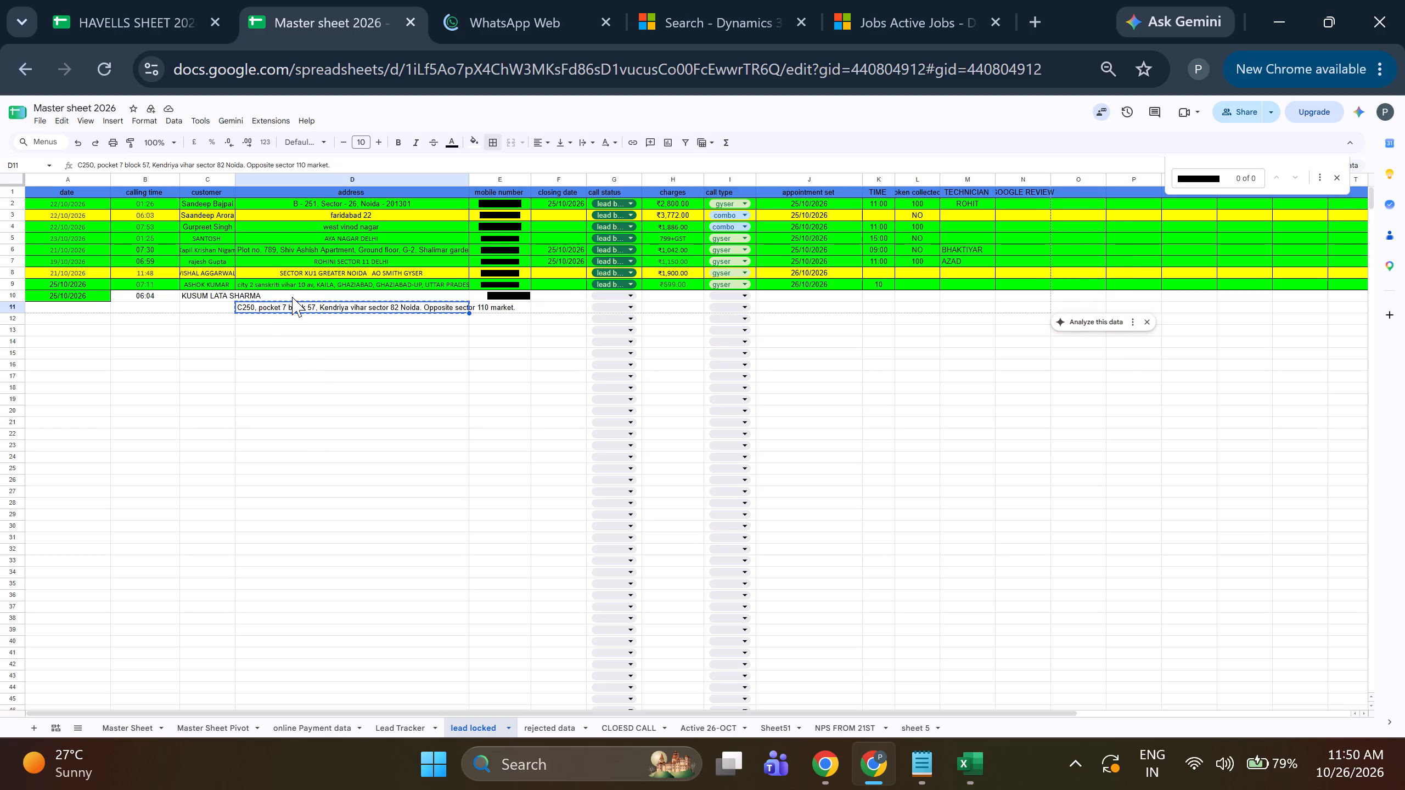
{"action": "left_click", "coordinate": [292, 297]}
{"action": "key", "text": "ctrl+v"}
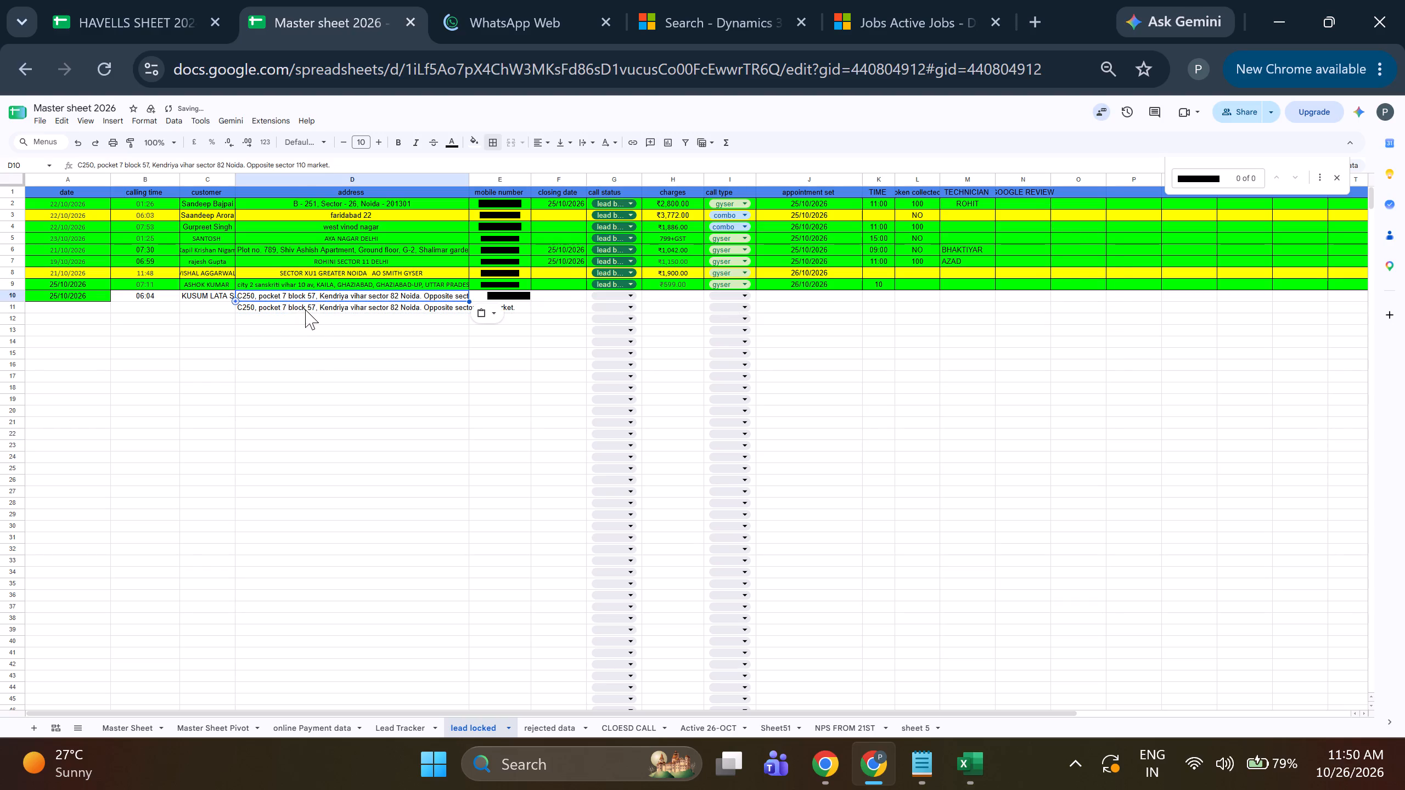
{"action": "left_click", "coordinate": [306, 309]}
{"action": "key", "text": "BackSpace"}
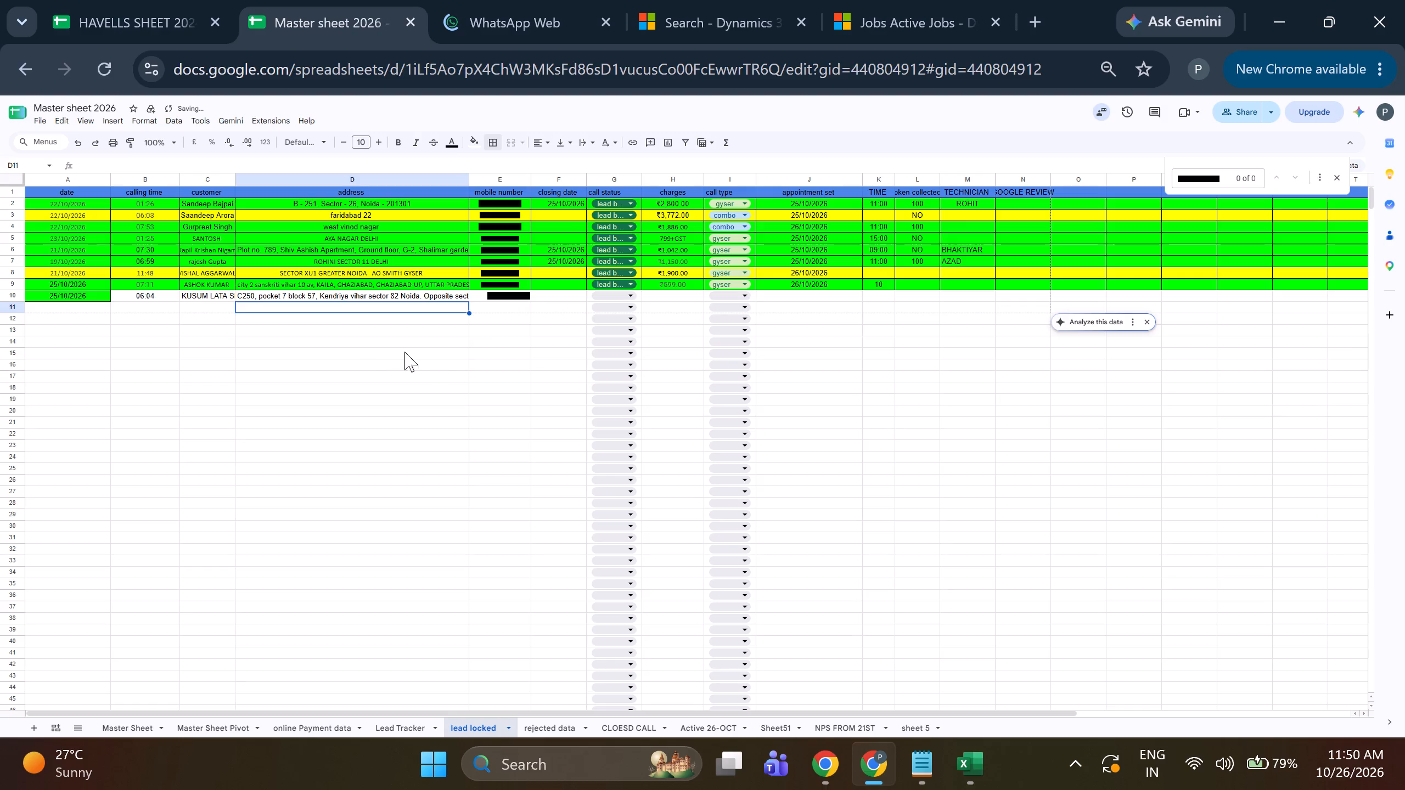
Set row 10's call status to lead booked and its call type to gyser.
{"action": "left_click", "coordinate": [608, 298]}
{"action": "left_click", "coordinate": [612, 306]}
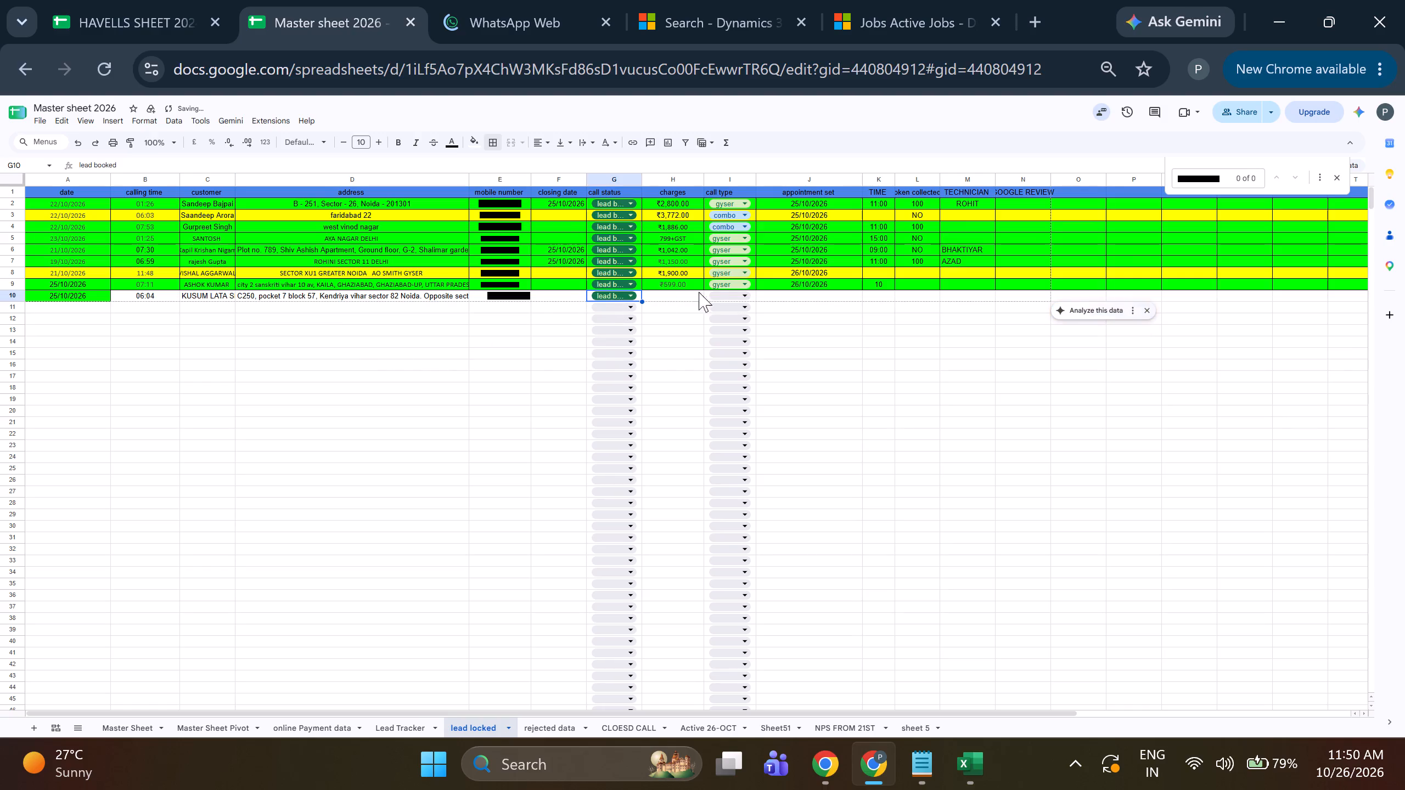
{"action": "left_click", "coordinate": [742, 296]}
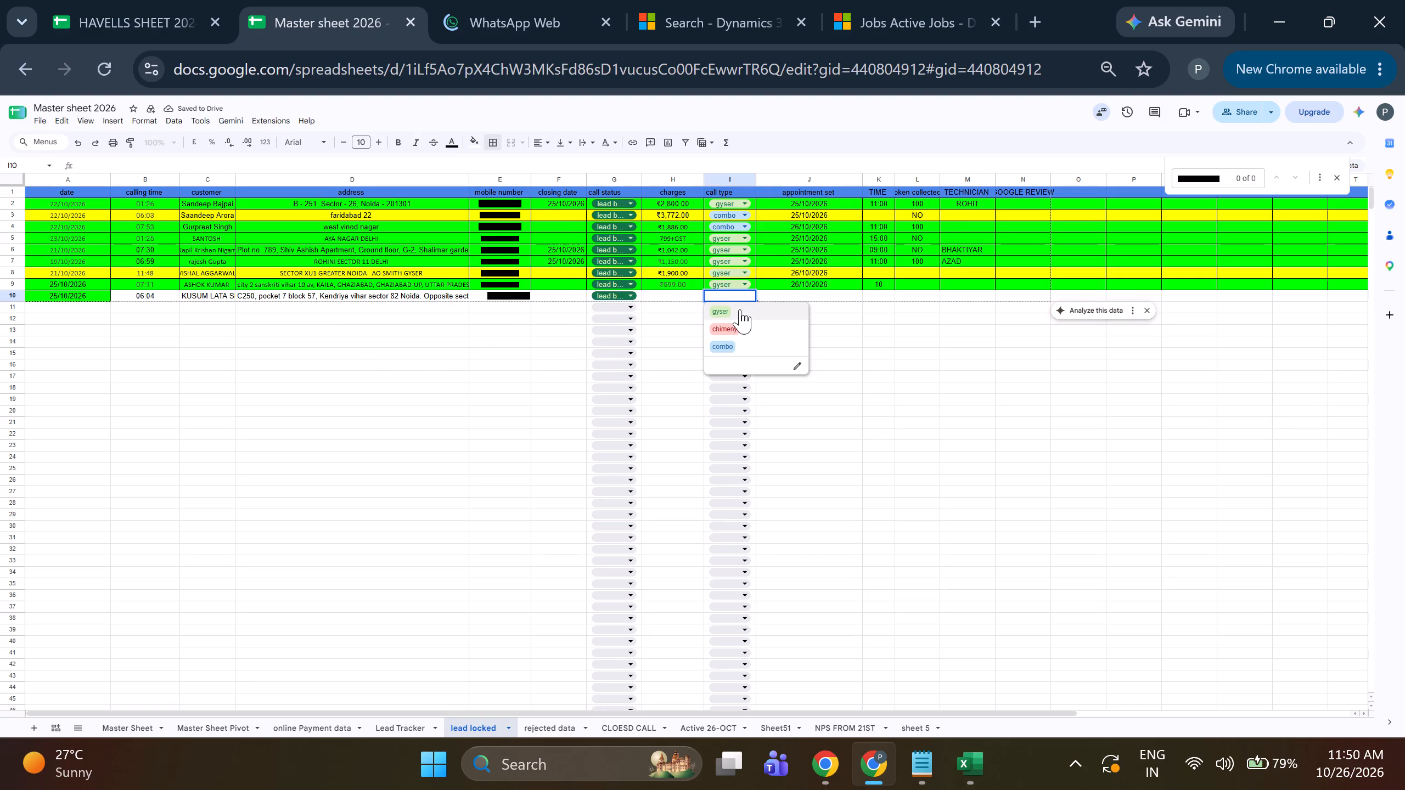
{"action": "left_click", "coordinate": [740, 309]}
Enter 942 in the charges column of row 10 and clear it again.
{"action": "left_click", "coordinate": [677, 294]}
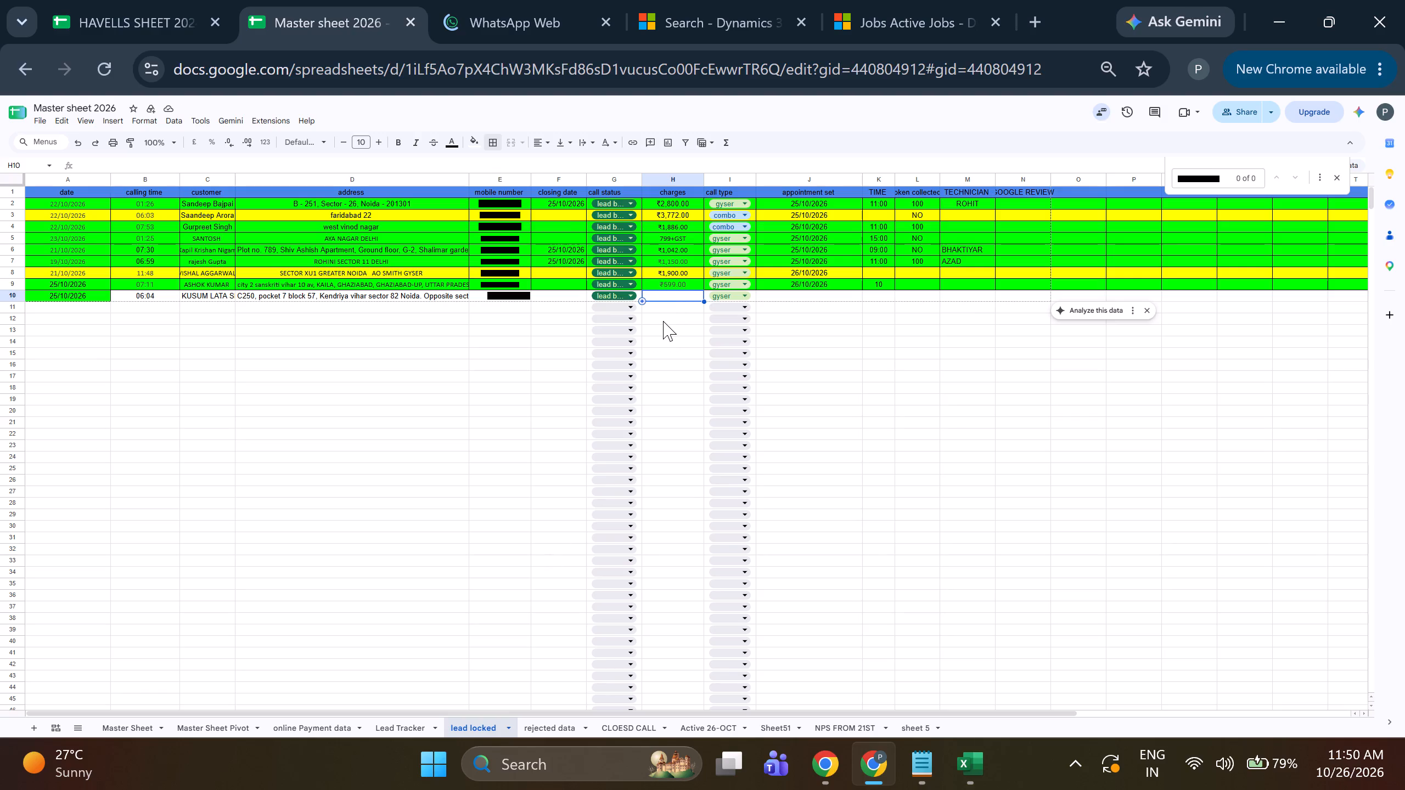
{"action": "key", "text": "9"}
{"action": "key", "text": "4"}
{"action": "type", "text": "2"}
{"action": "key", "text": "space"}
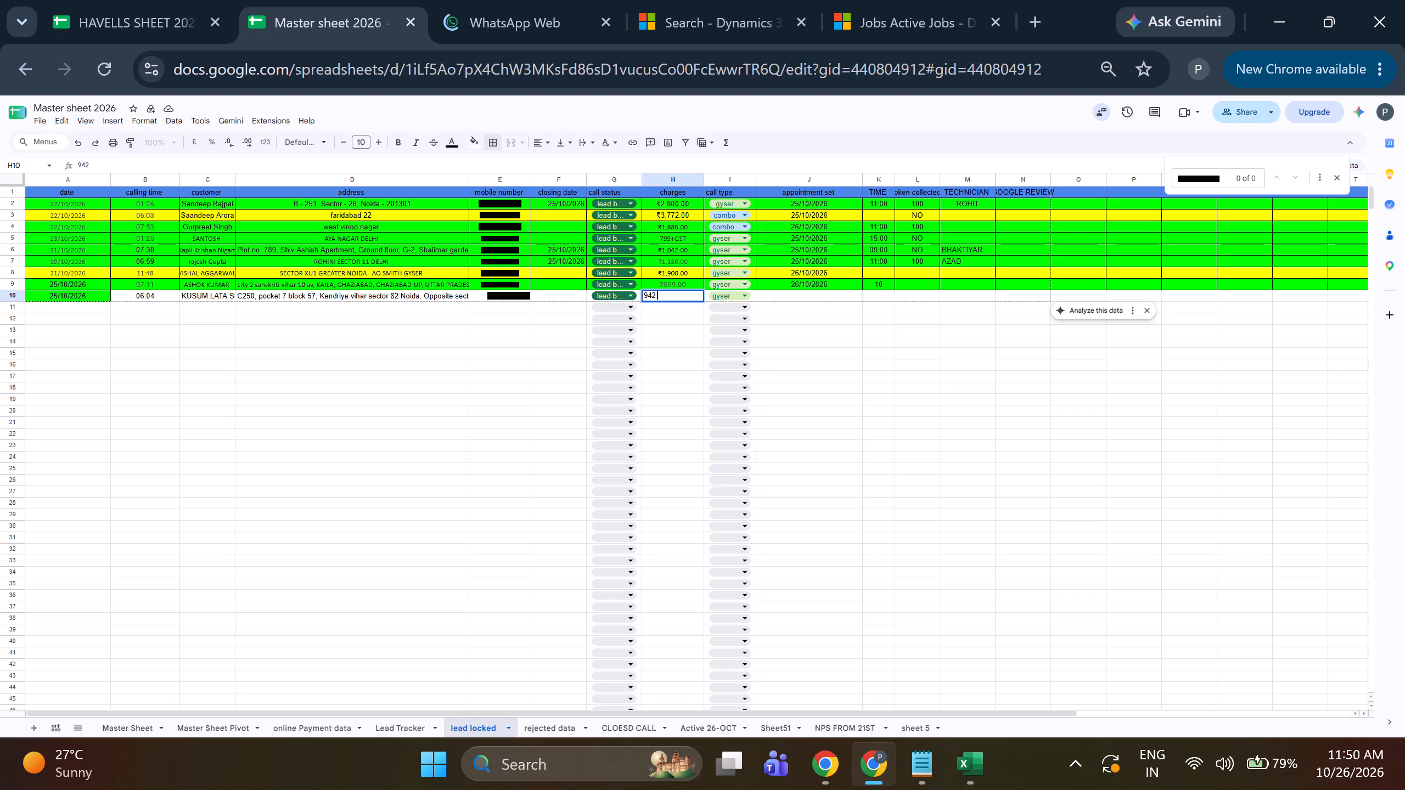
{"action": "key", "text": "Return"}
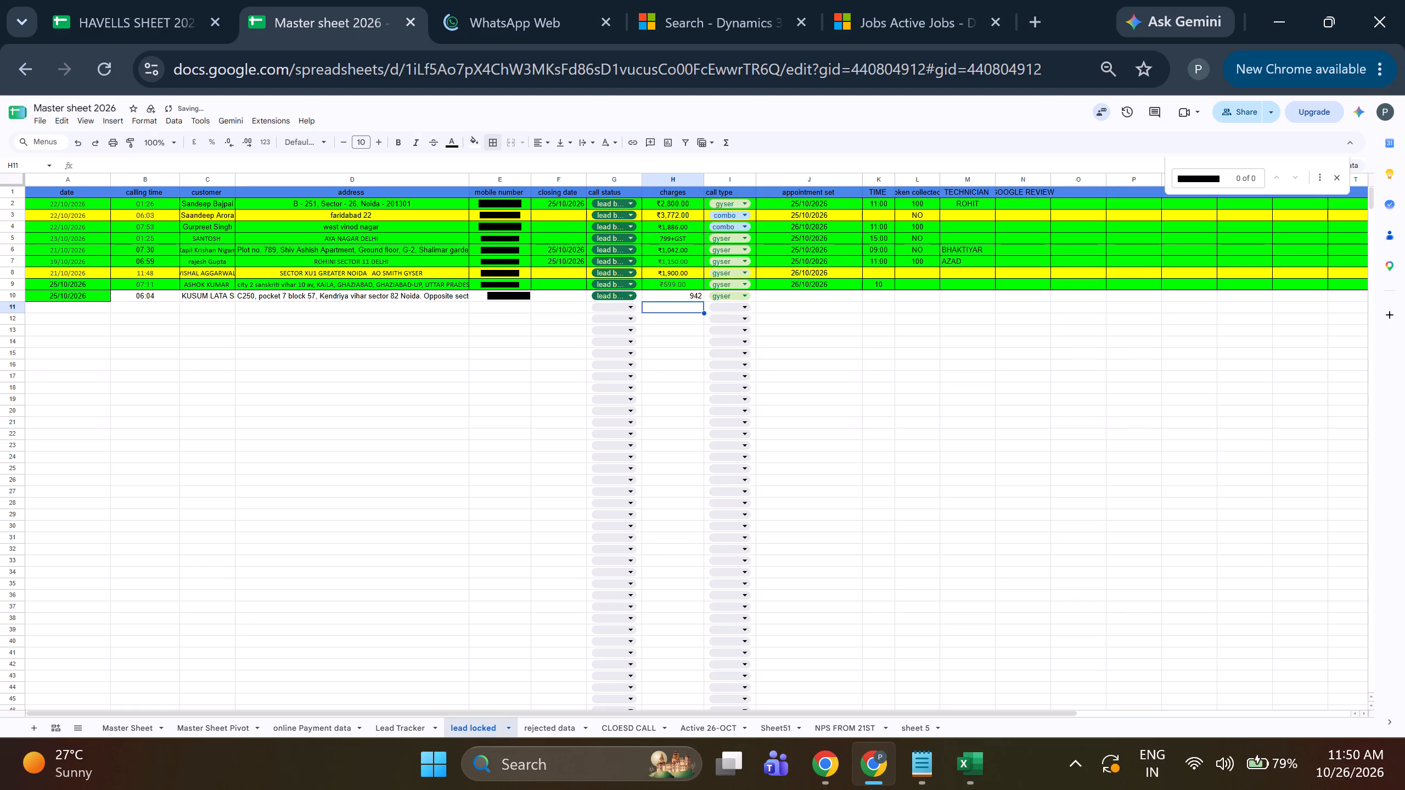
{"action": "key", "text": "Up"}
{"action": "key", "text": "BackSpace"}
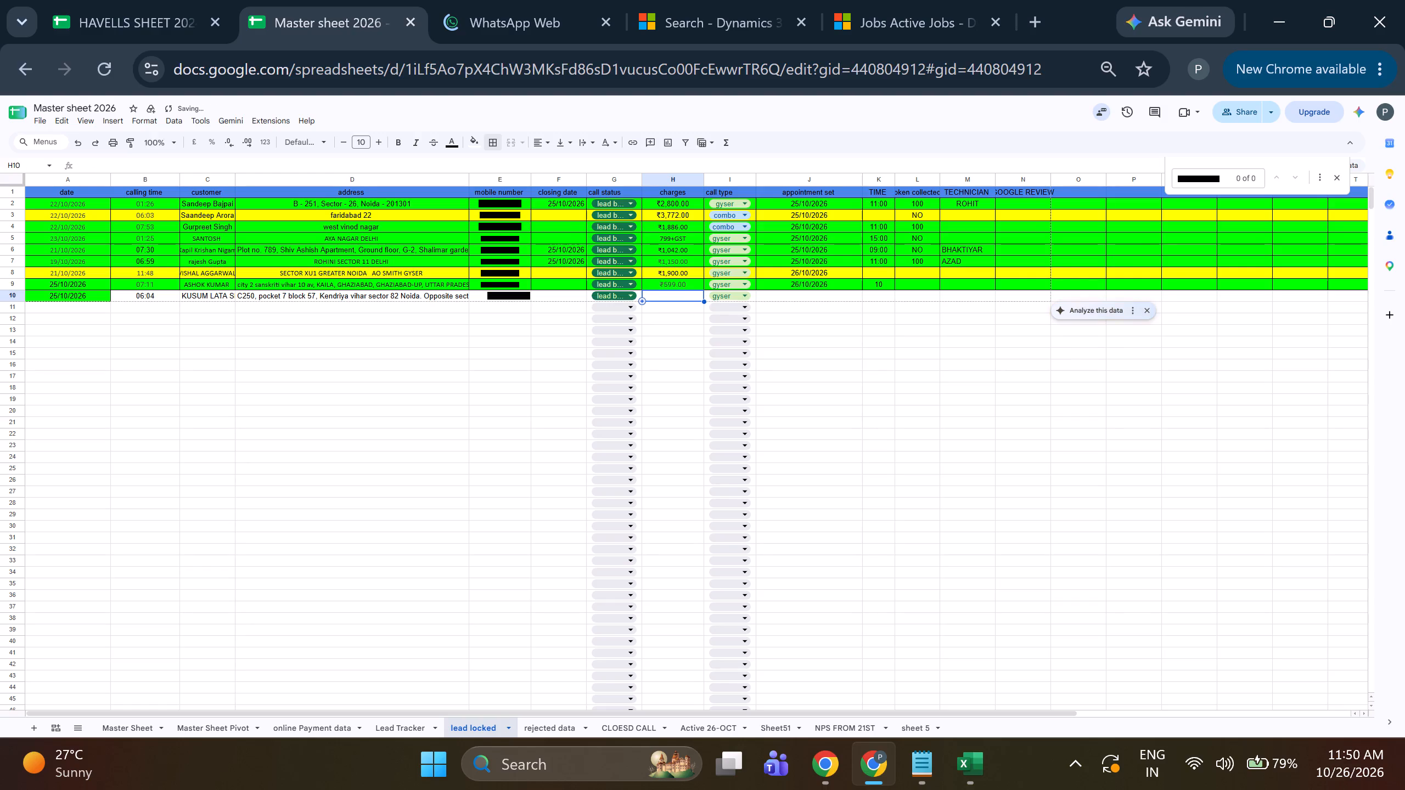
Copy the appointment date 26/10/2026 from row 9 into the appointment set column of row 10.
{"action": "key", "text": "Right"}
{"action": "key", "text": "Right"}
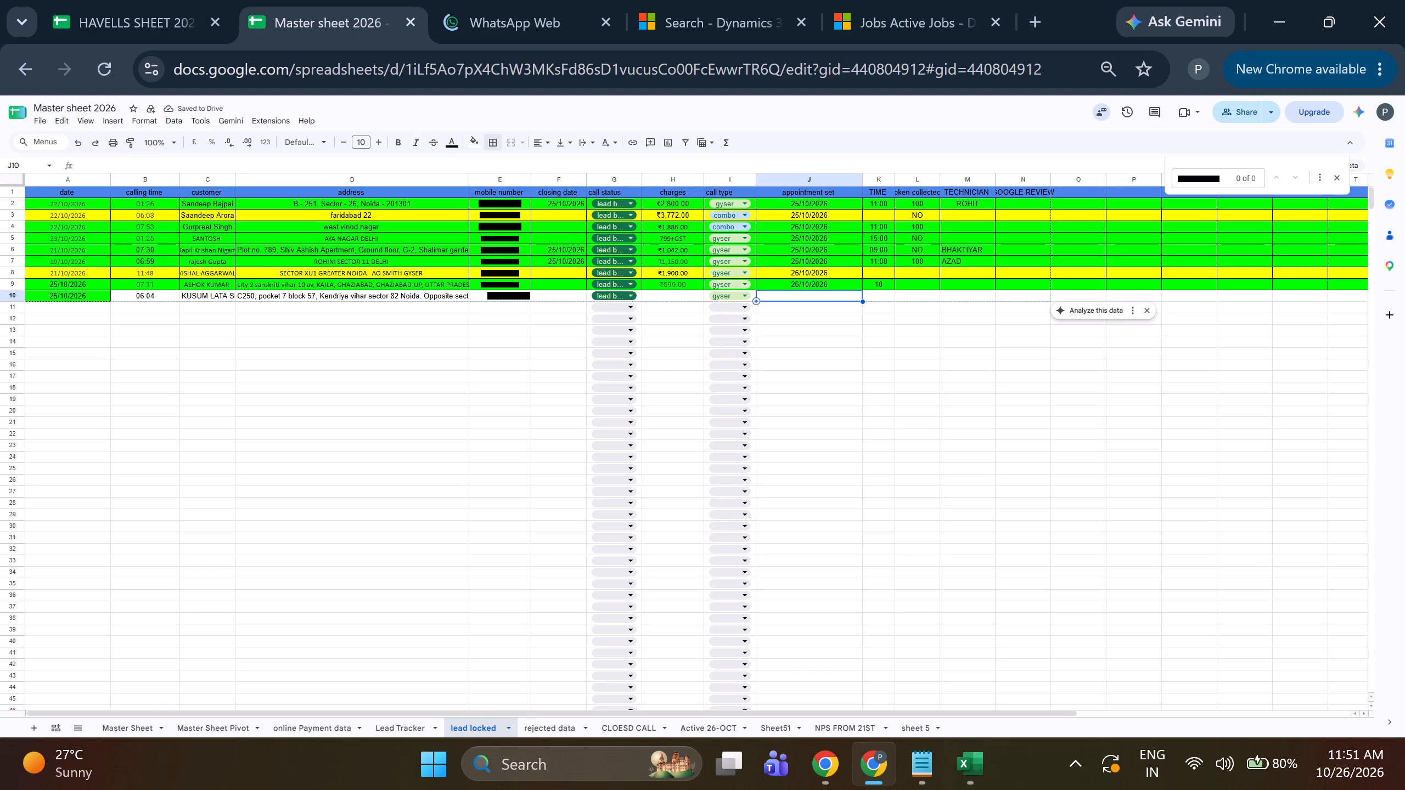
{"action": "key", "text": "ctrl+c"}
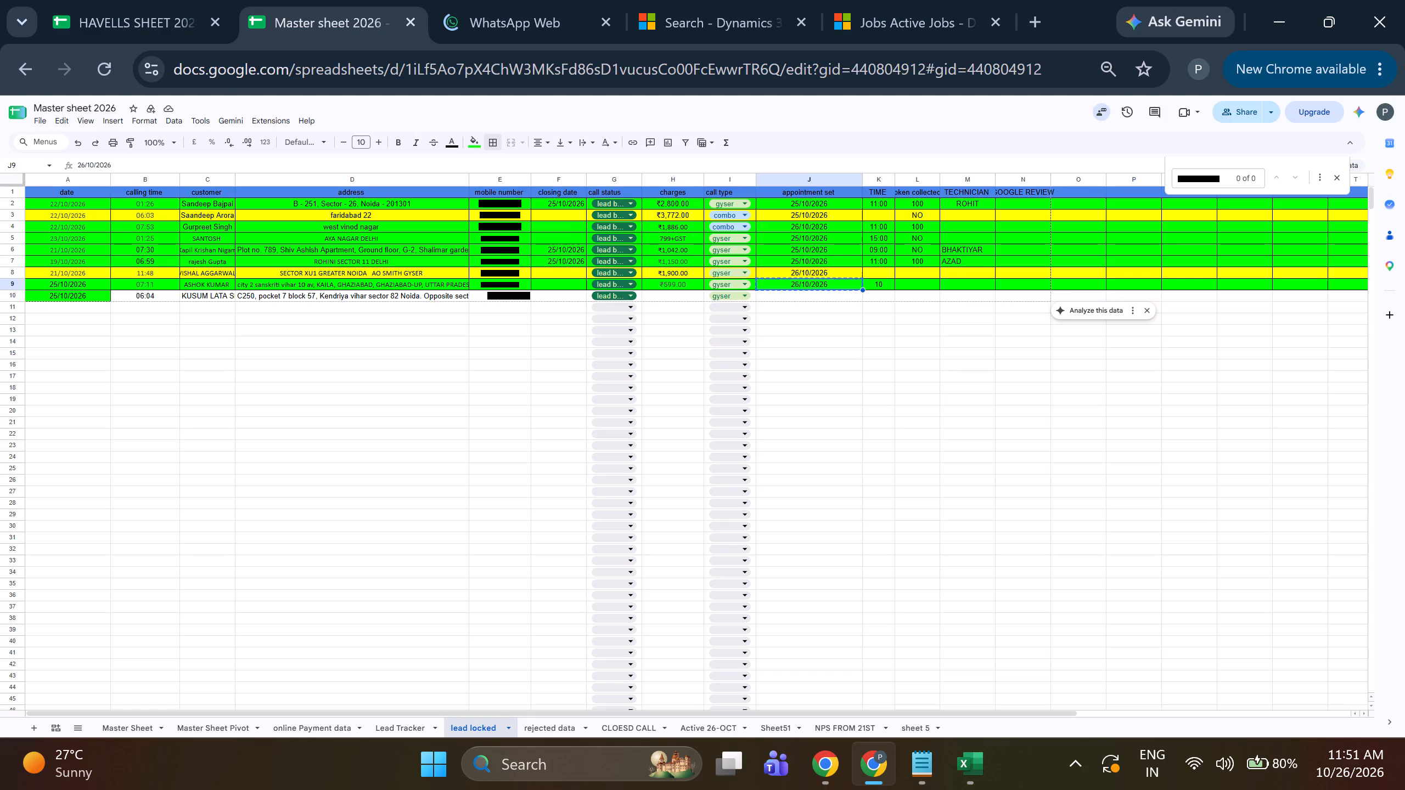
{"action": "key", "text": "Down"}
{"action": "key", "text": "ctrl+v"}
Enter 2:00 in the TIME column of row 10.
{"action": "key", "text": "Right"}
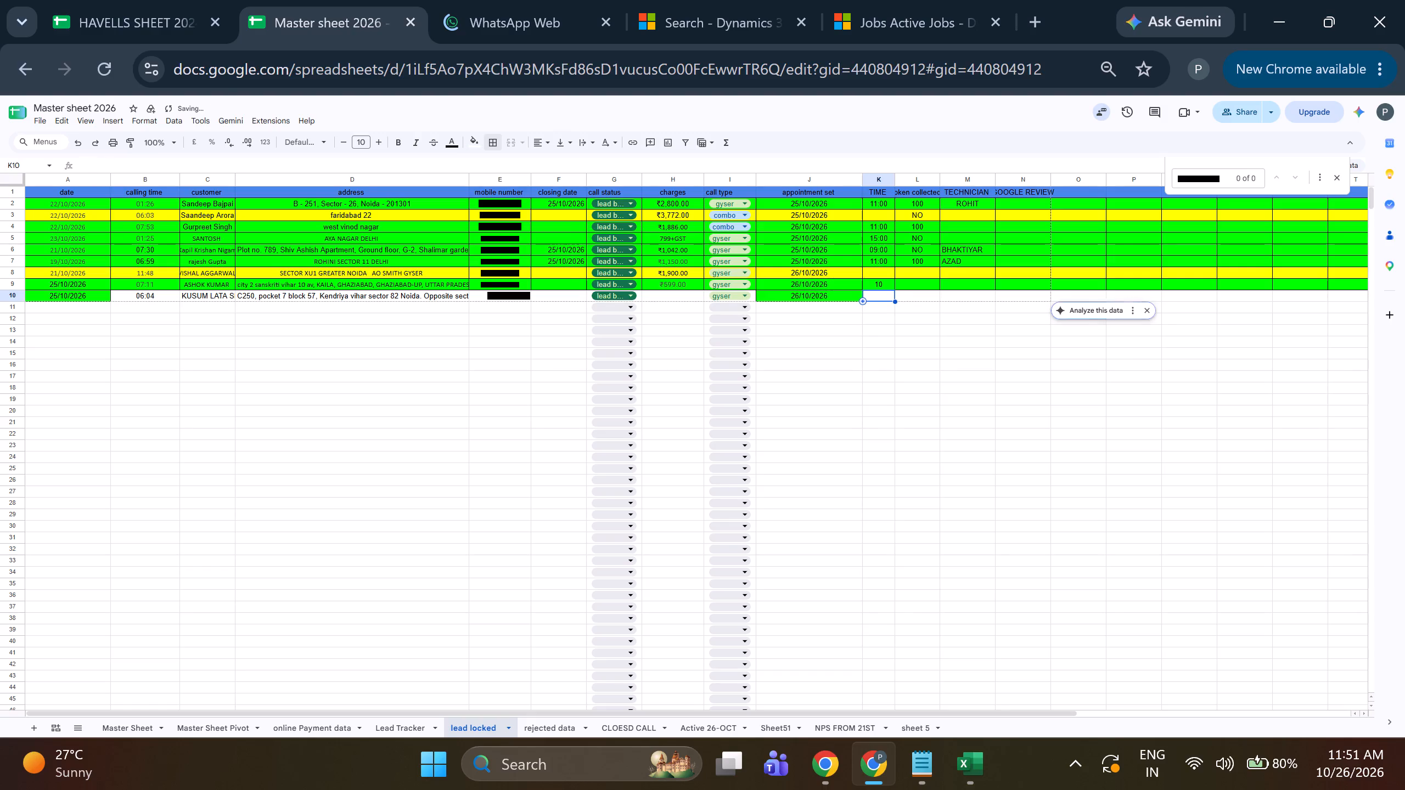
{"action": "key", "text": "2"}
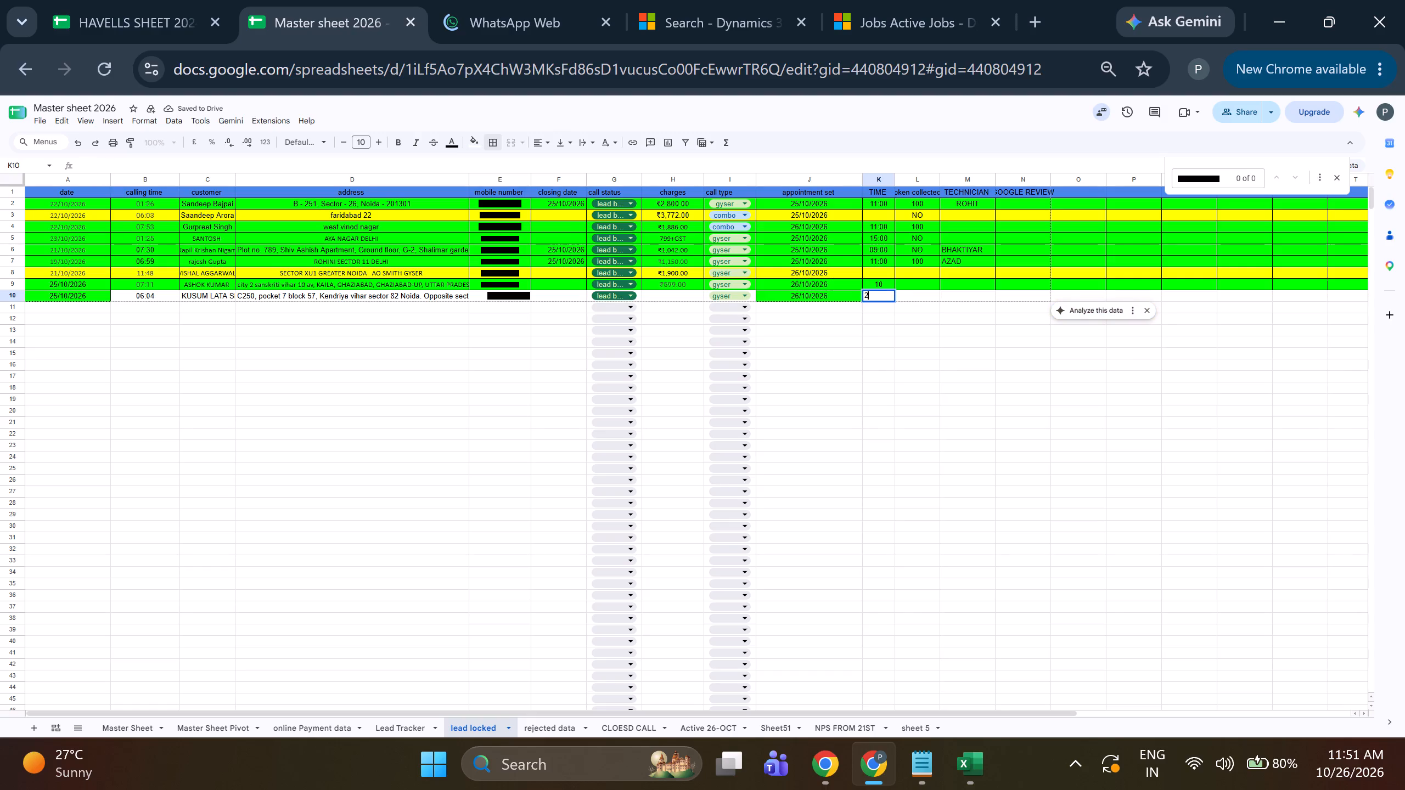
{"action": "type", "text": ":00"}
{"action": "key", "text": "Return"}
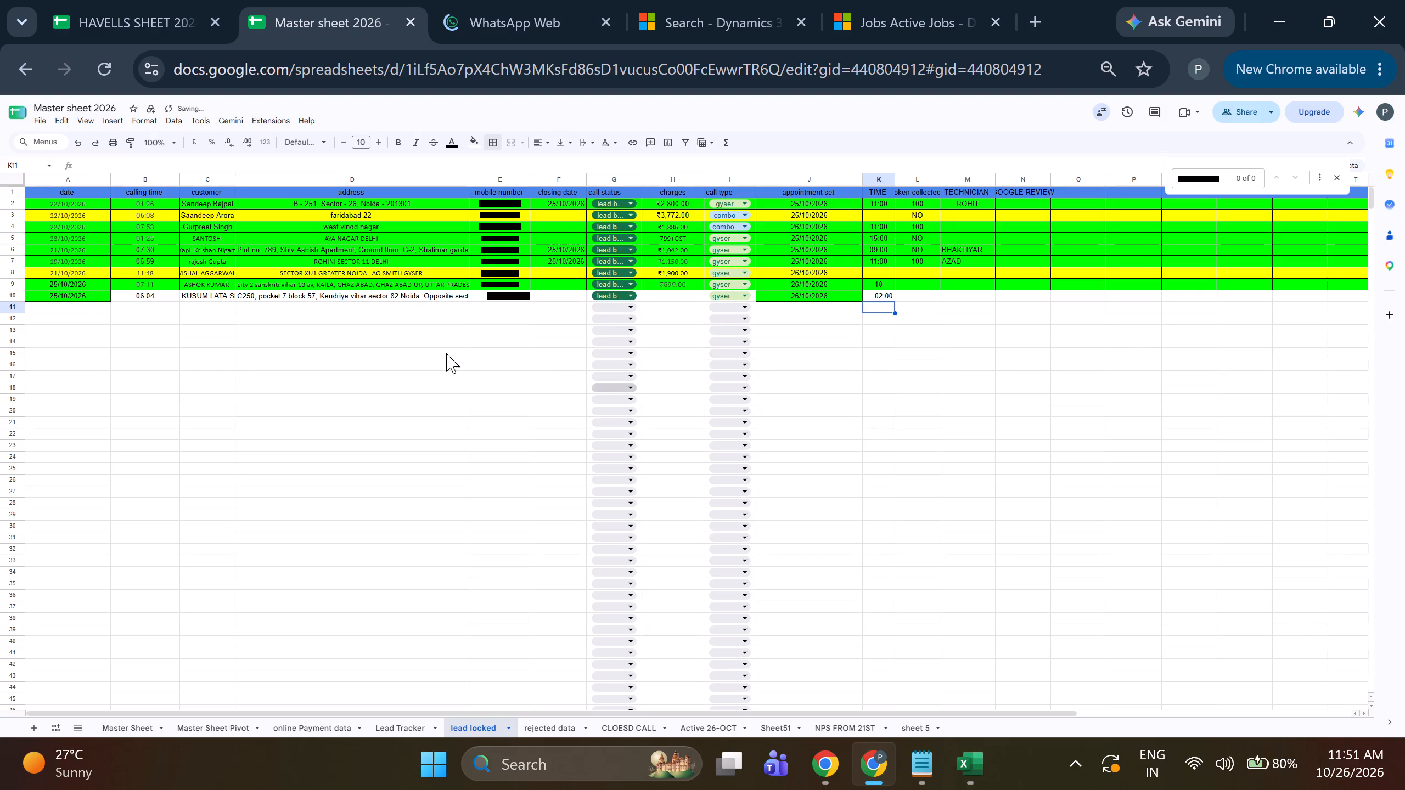
Format the whole of row 10 like the booked rows above, with all borders, centred text and a bright green fill.
{"action": "left_click", "coordinate": [12, 300]}
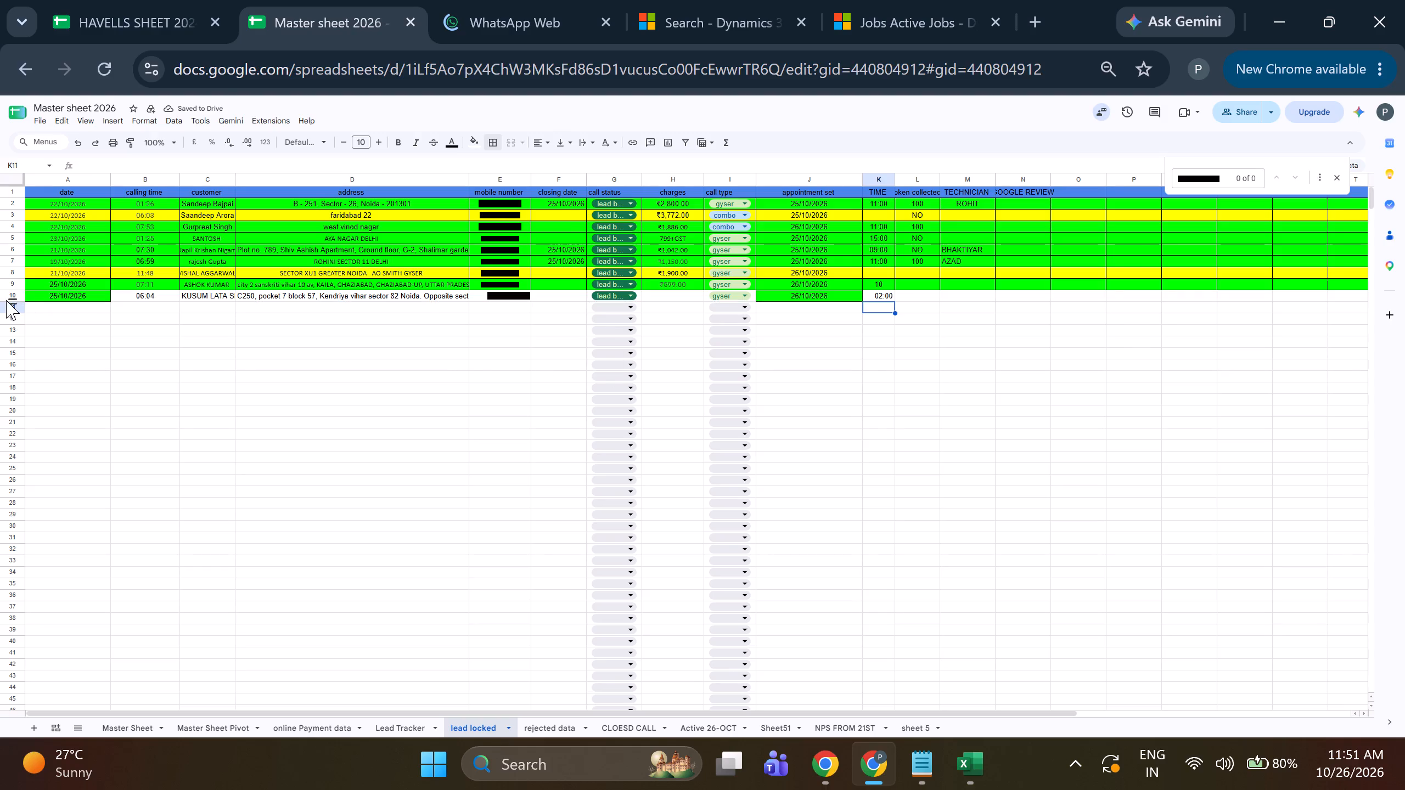
{"action": "left_click", "coordinate": [4, 300]}
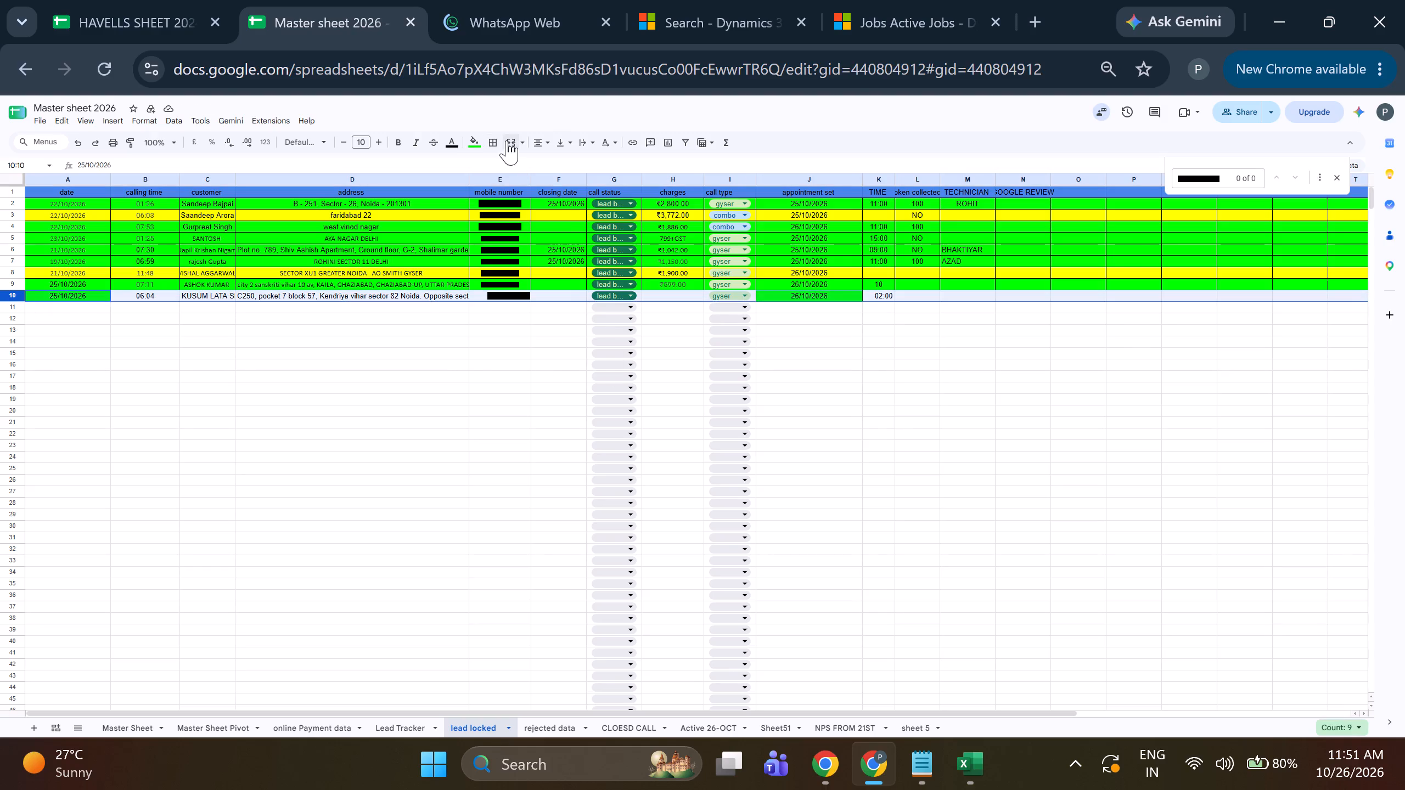
{"action": "left_click", "coordinate": [494, 143]}
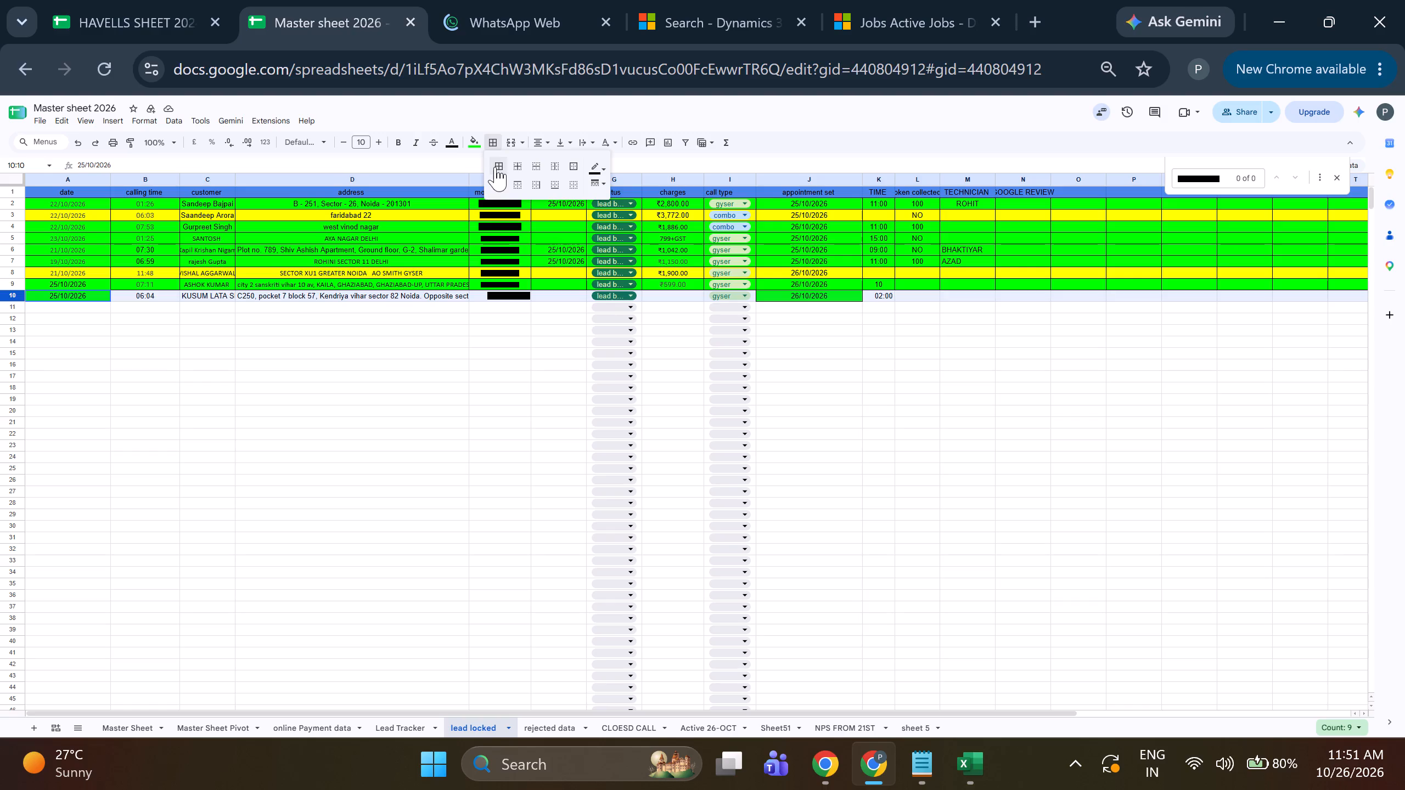
{"action": "left_click", "coordinate": [496, 167]}
{"action": "left_click", "coordinate": [547, 146]}
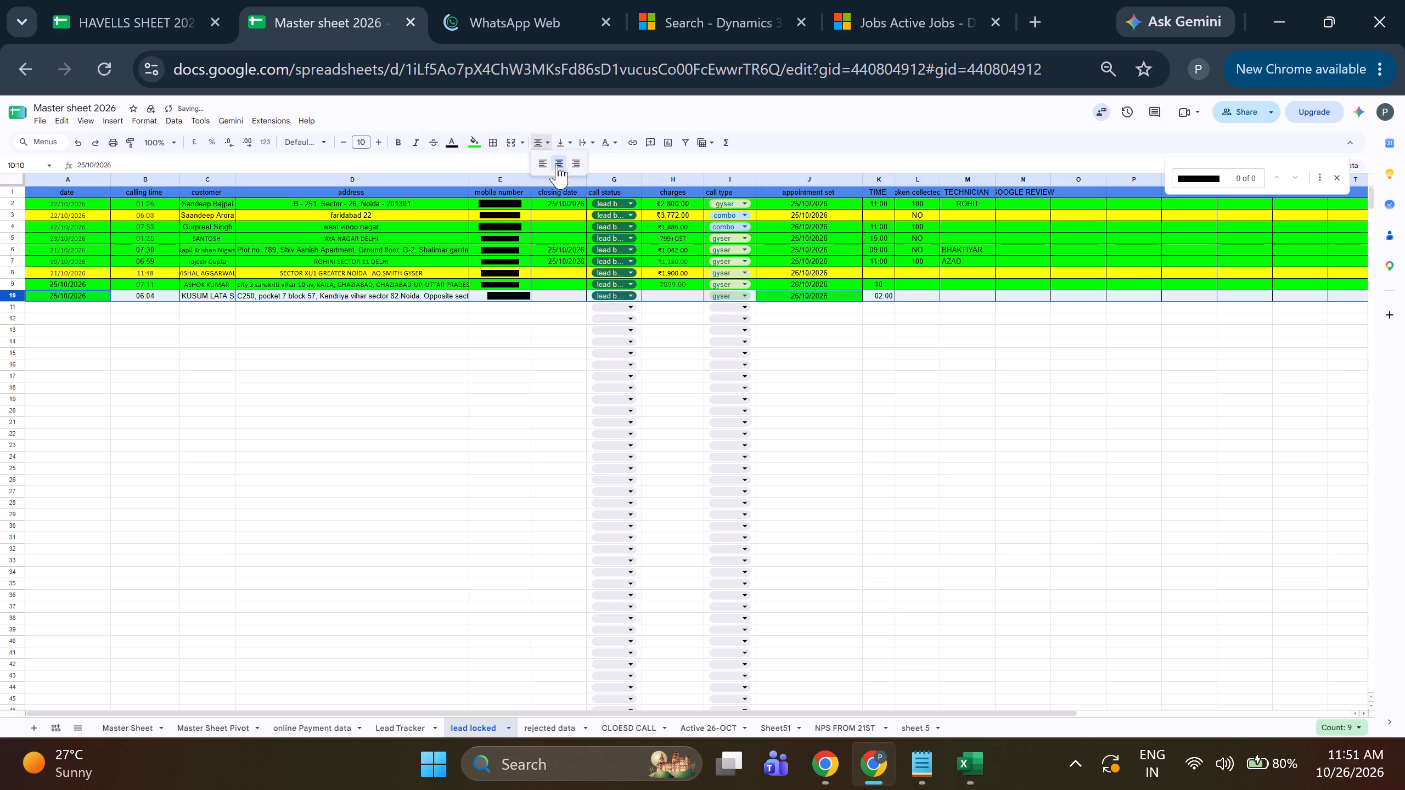
{"action": "left_click", "coordinate": [557, 165]}
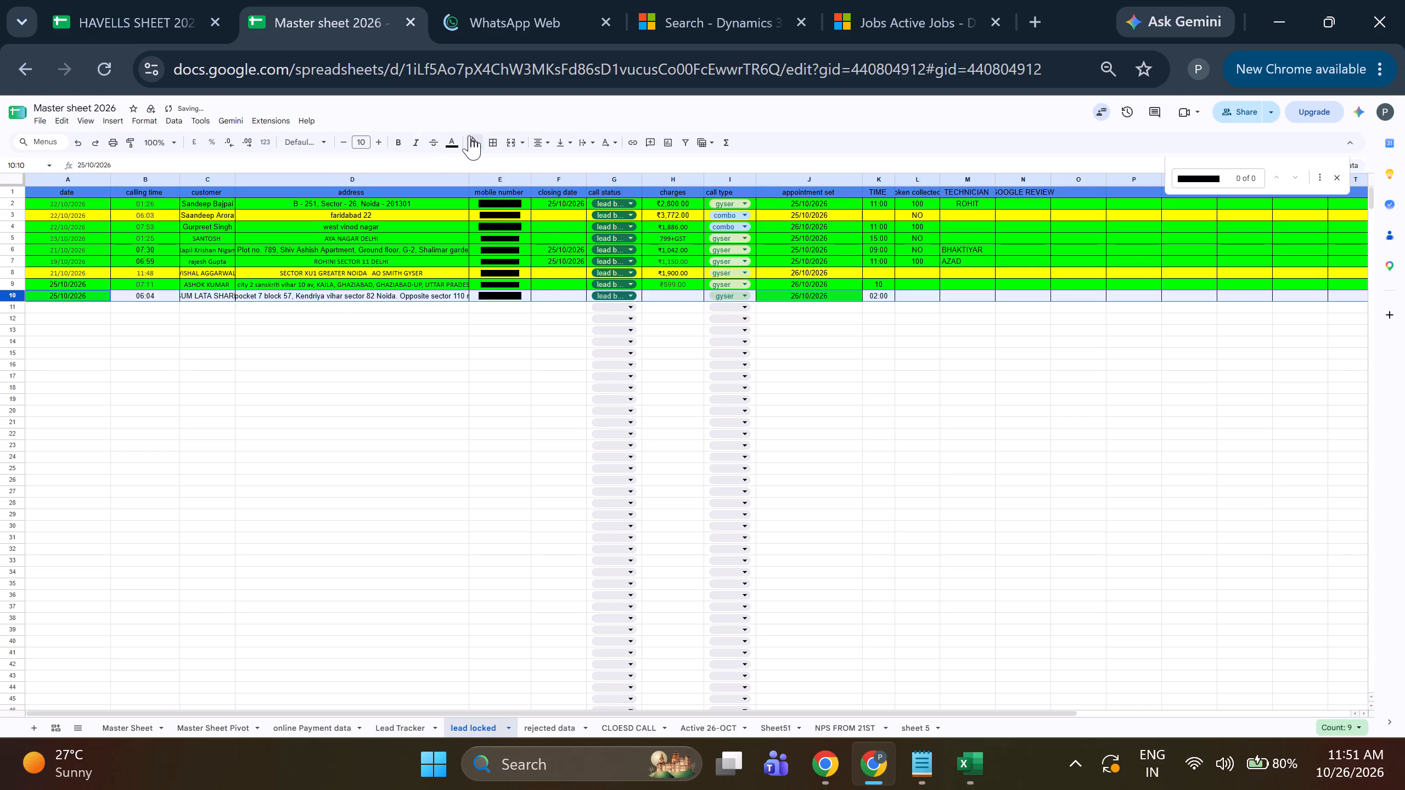
{"action": "left_click", "coordinate": [469, 136]}
{"action": "left_click", "coordinate": [526, 193]}
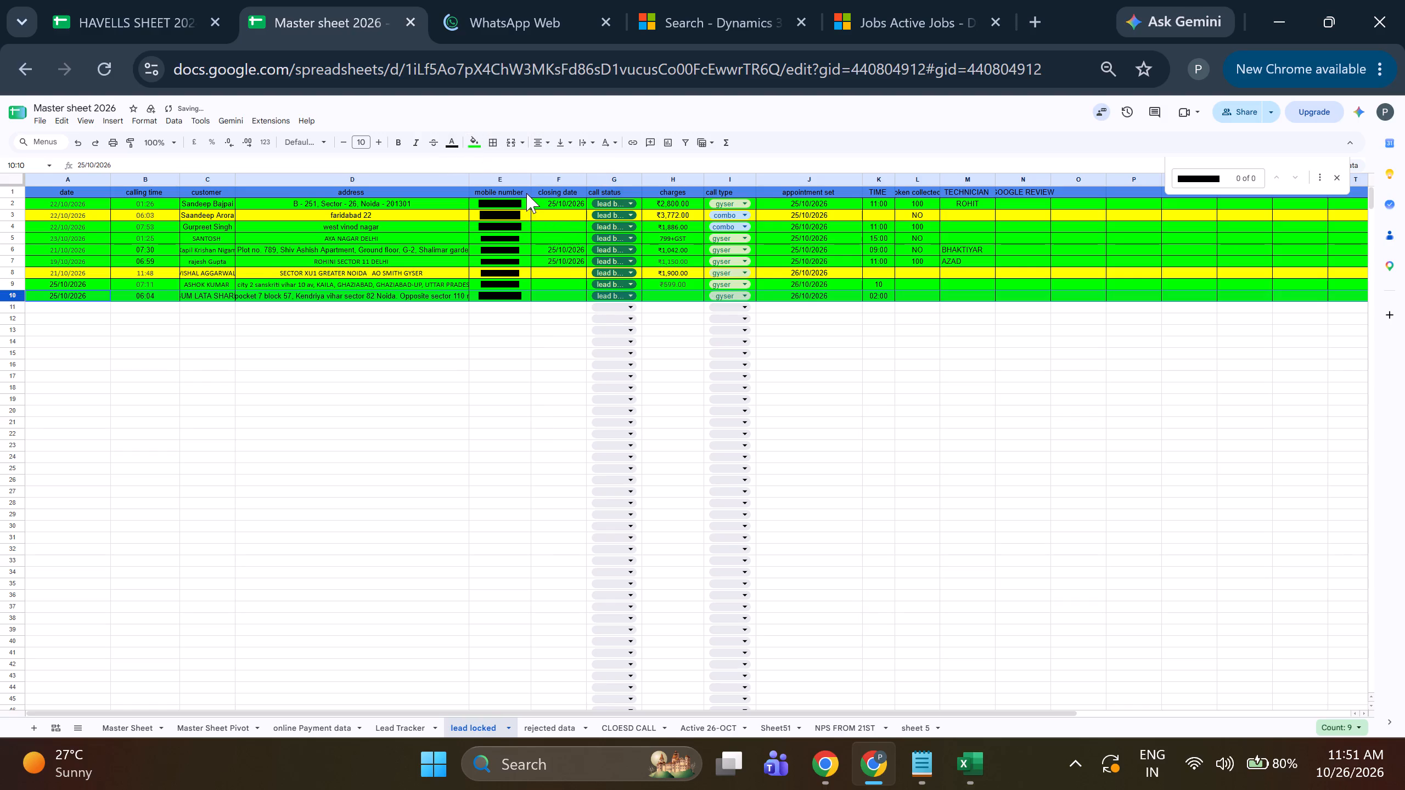
{"action": "left_click", "coordinate": [346, 369]}
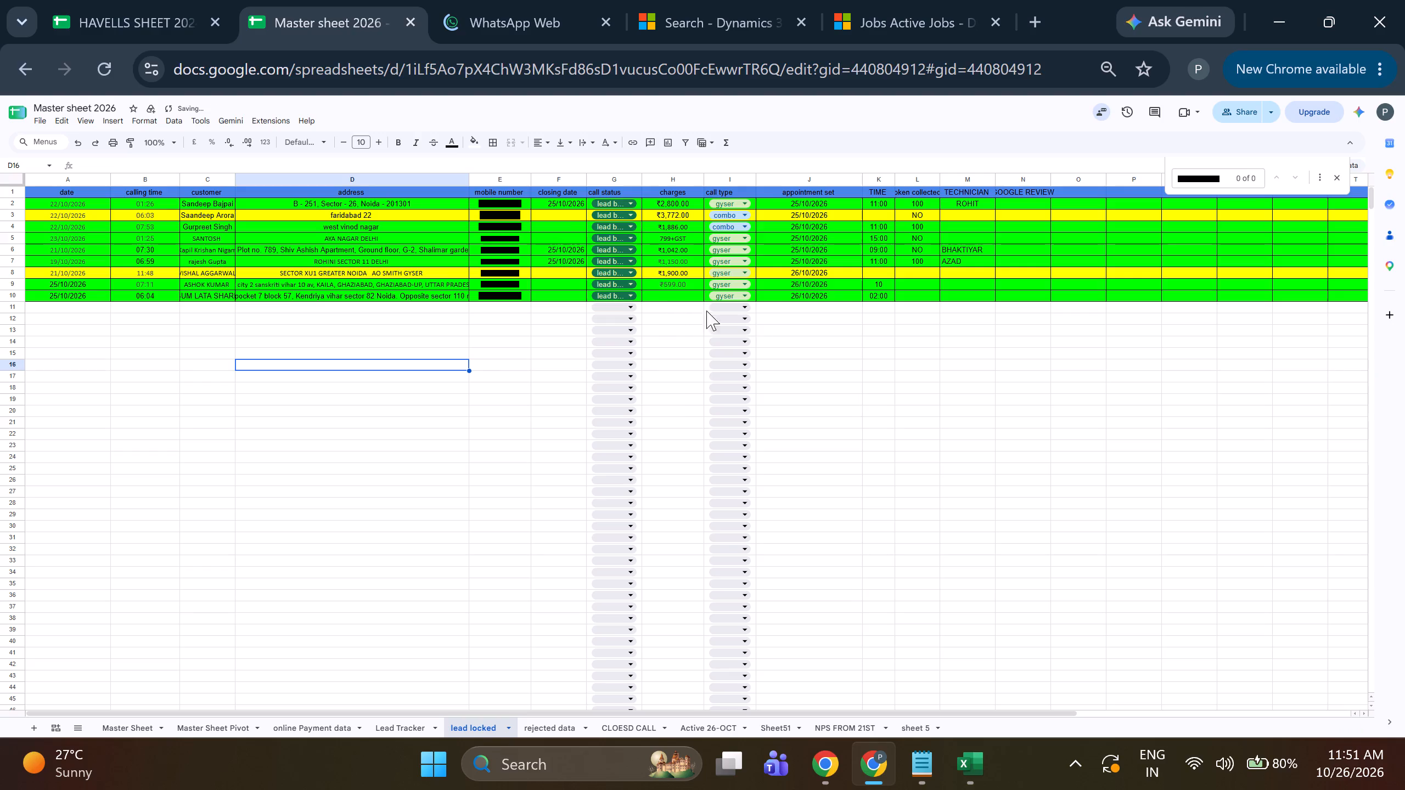
Enter ARSHAD as the technician for the west vinod nagar lead in row 4.
{"action": "left_click", "coordinate": [912, 297]}
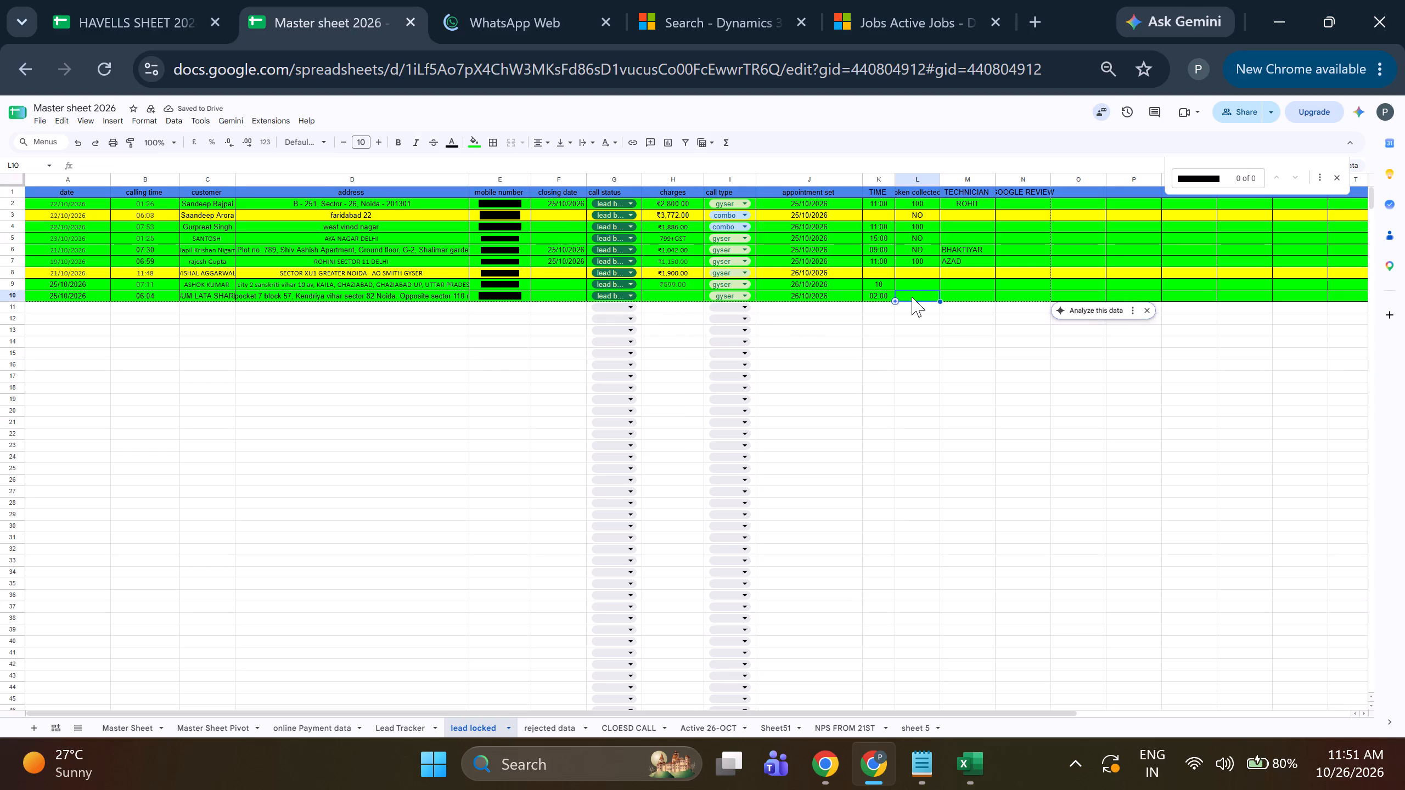
{"action": "left_click", "coordinate": [972, 298]}
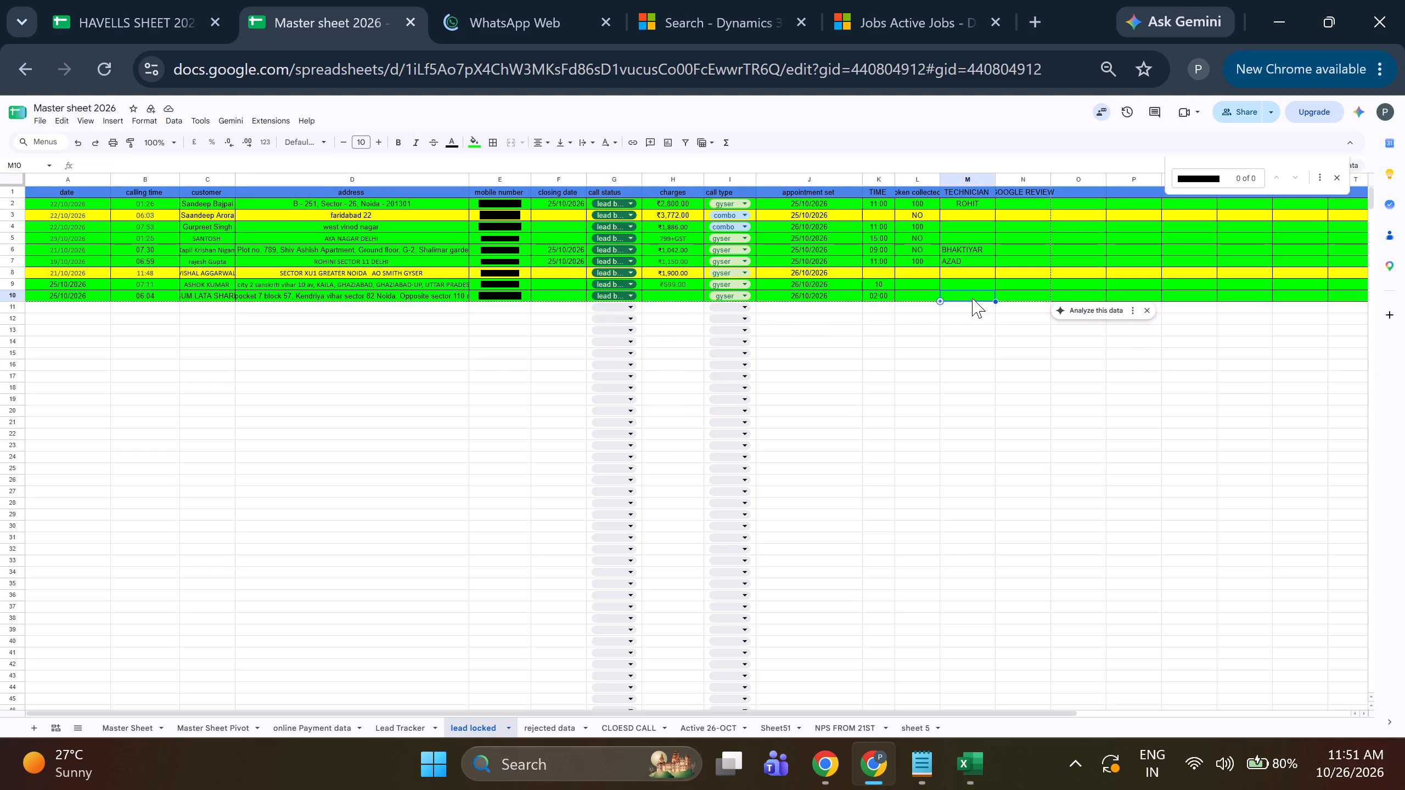
{"action": "left_click", "coordinate": [961, 231]}
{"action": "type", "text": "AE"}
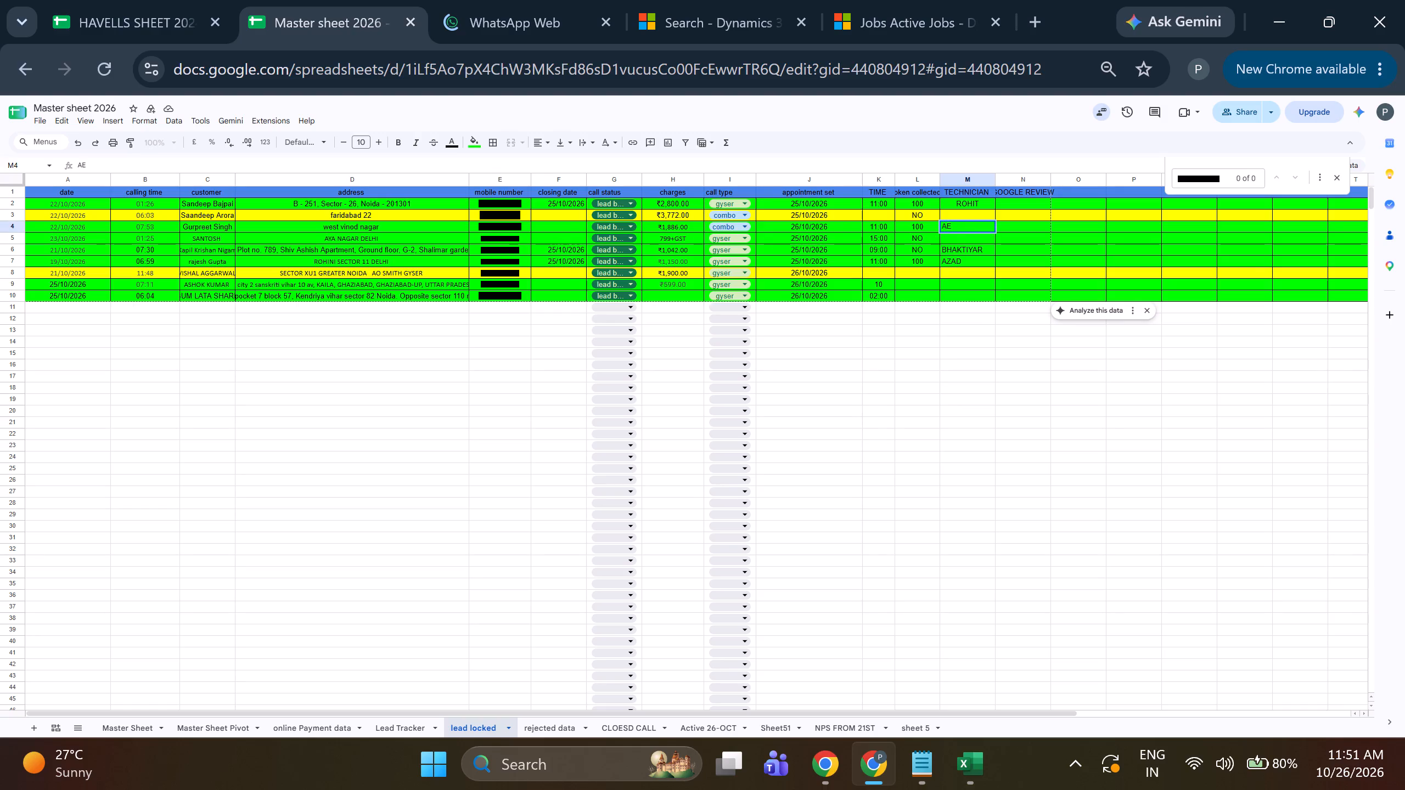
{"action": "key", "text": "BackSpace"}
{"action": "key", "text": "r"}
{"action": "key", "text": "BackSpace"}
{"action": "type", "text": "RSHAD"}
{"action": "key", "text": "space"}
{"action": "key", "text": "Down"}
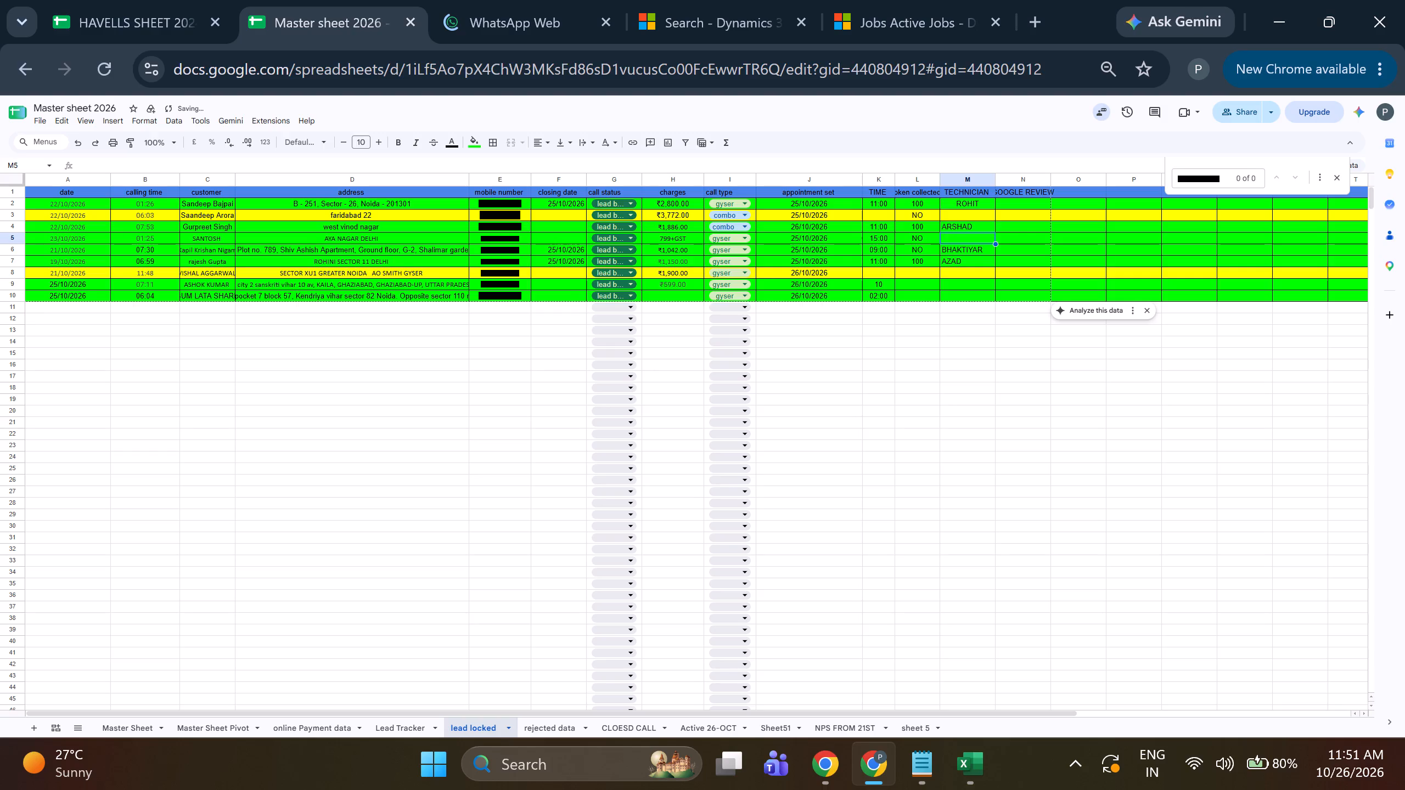
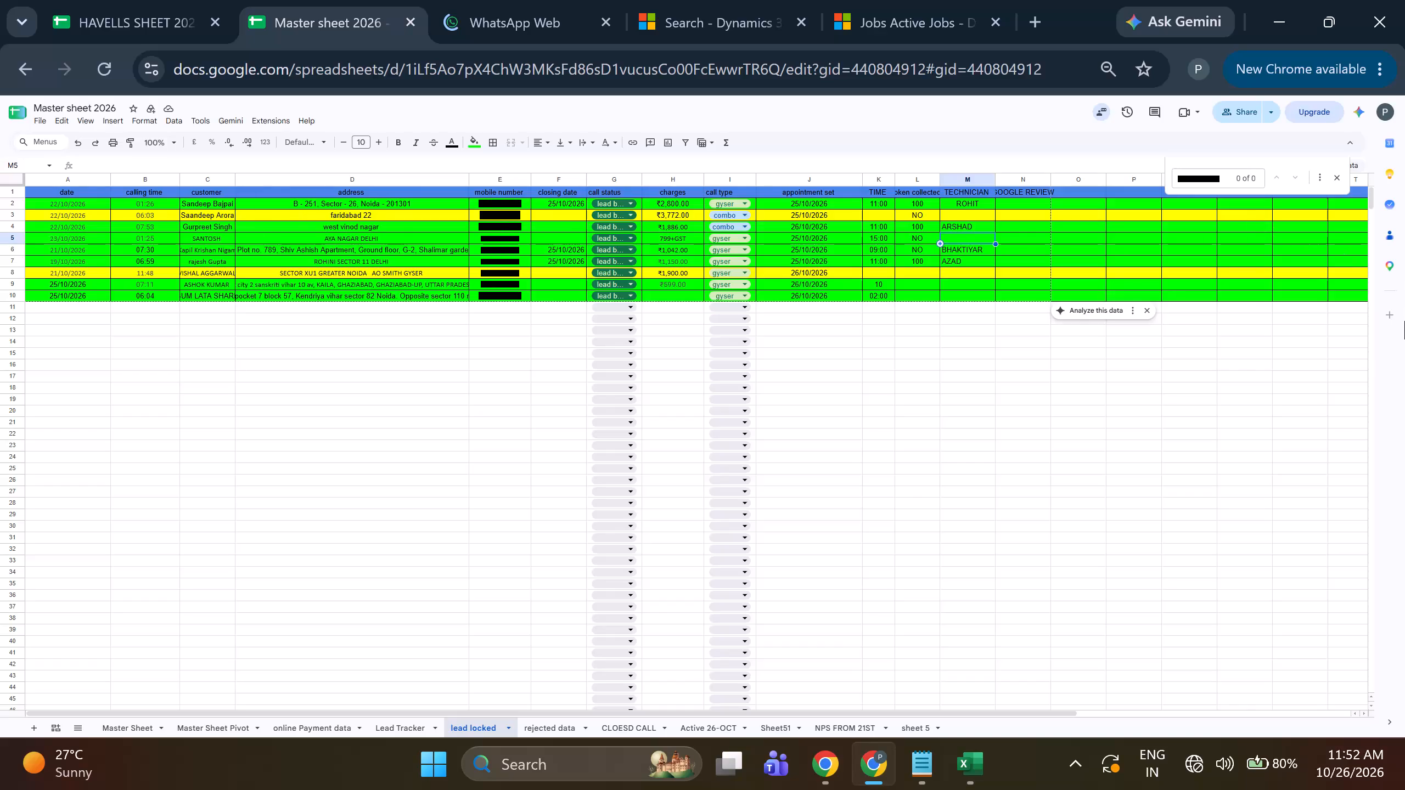
Connect the computer to the open Redmi Note 14 5G 2 Wi-Fi network.
{"action": "left_click", "coordinate": [1247, 769]}
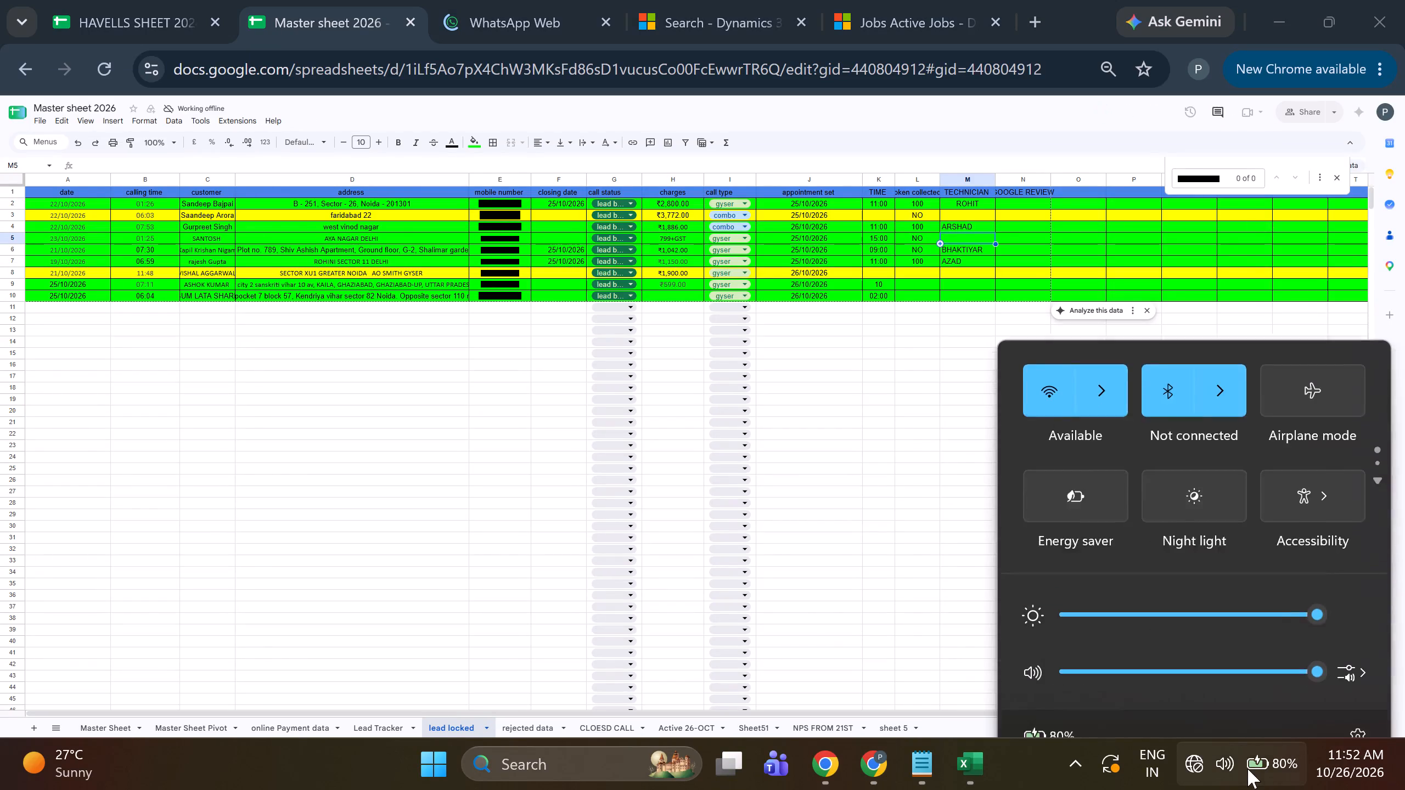
{"action": "left_click", "coordinate": [1103, 360]}
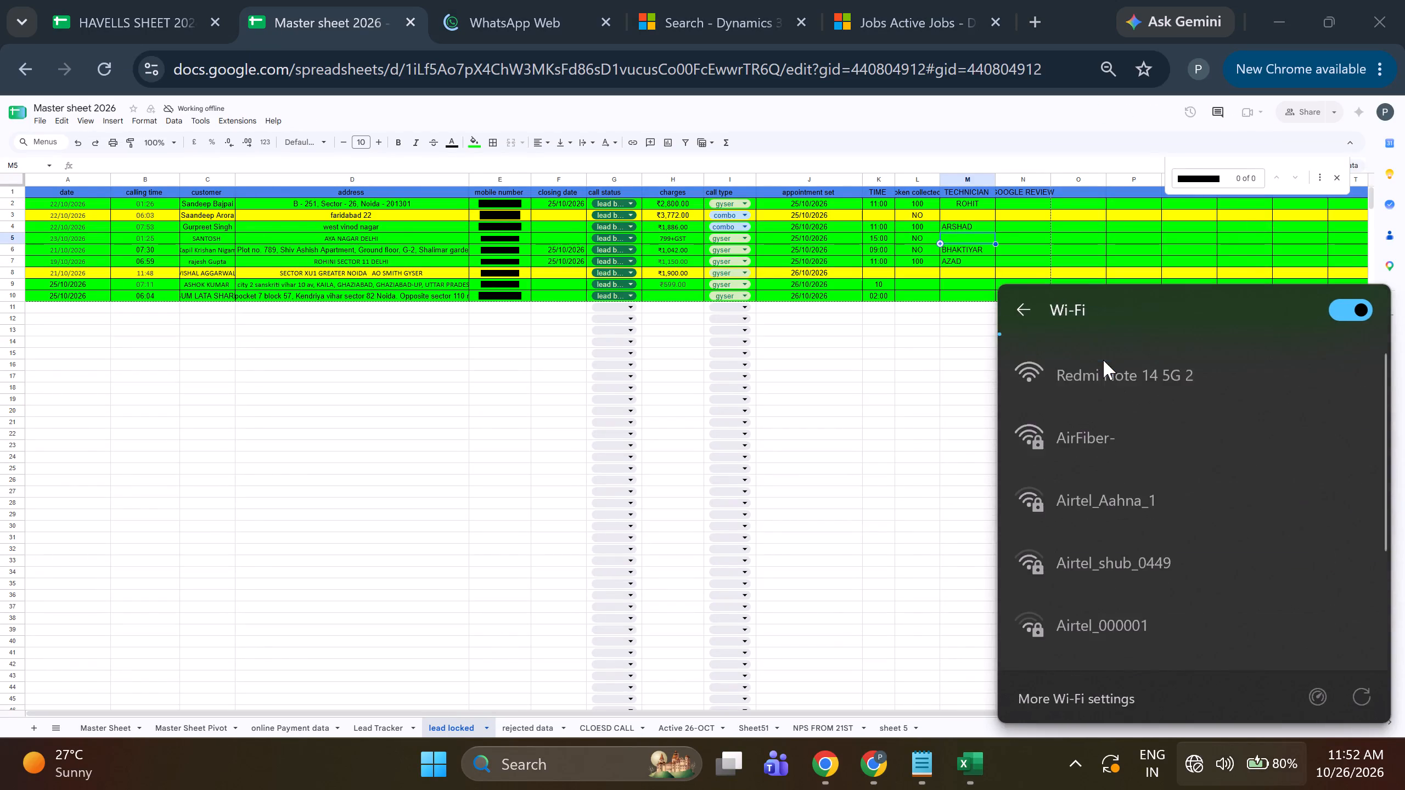
{"action": "left_click", "coordinate": [1140, 371]}
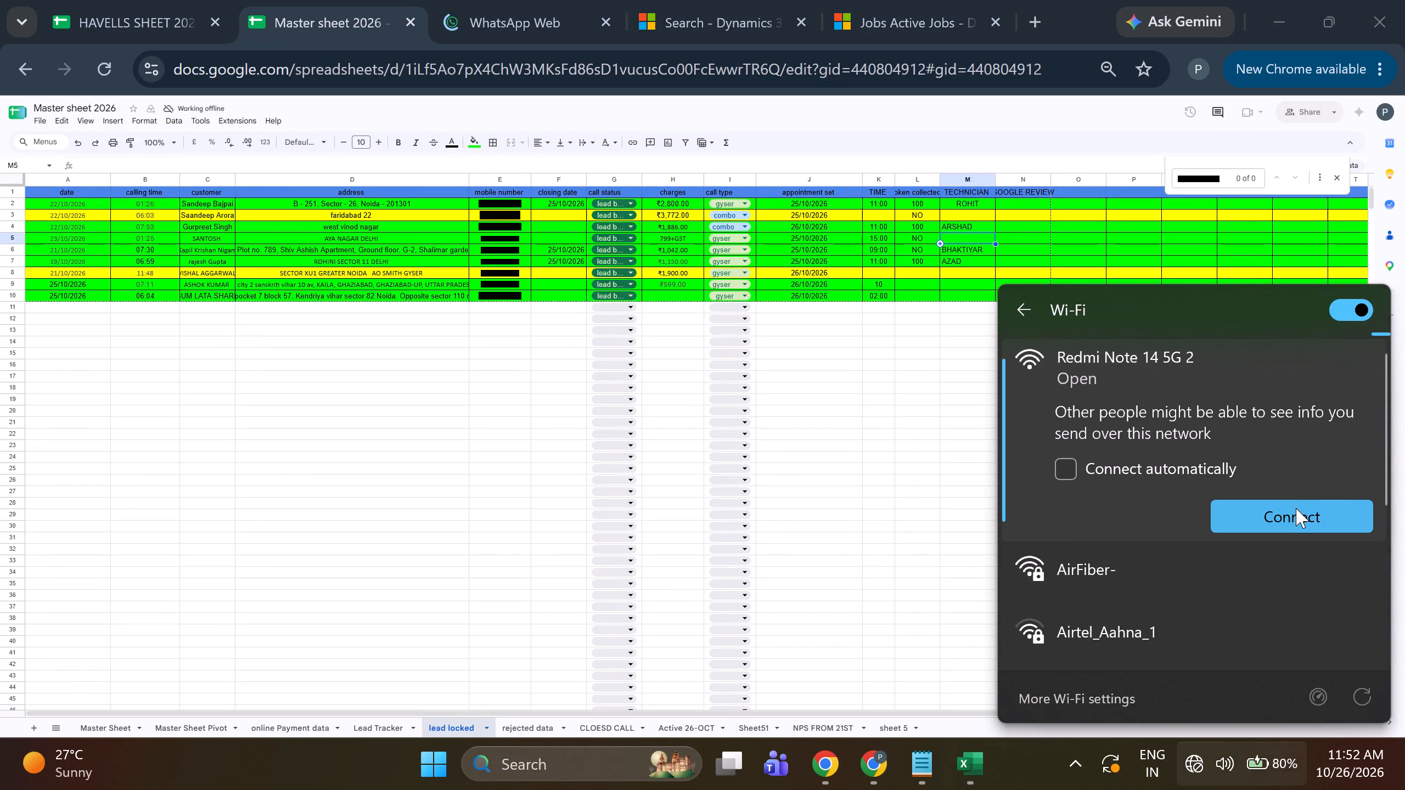
{"action": "left_click", "coordinate": [1296, 508]}
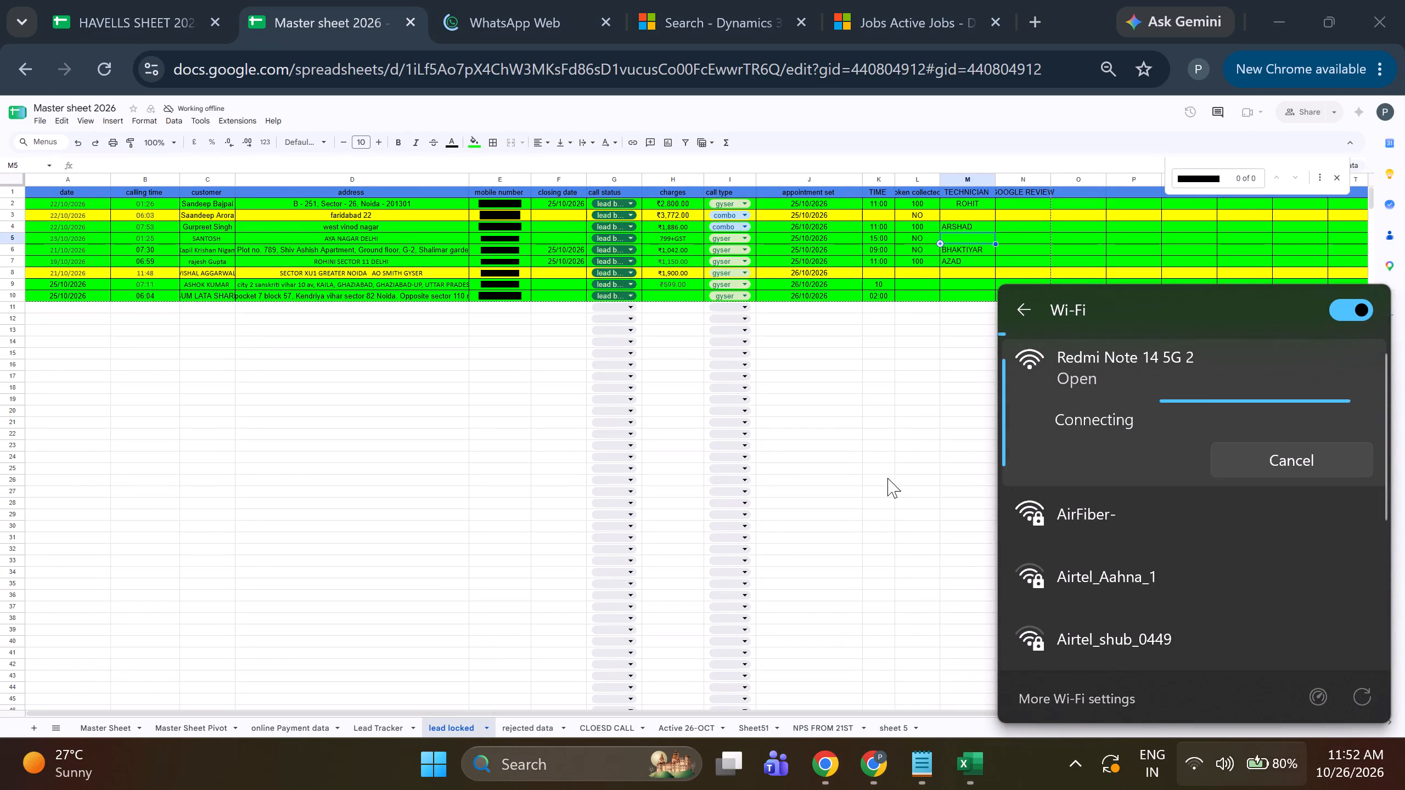
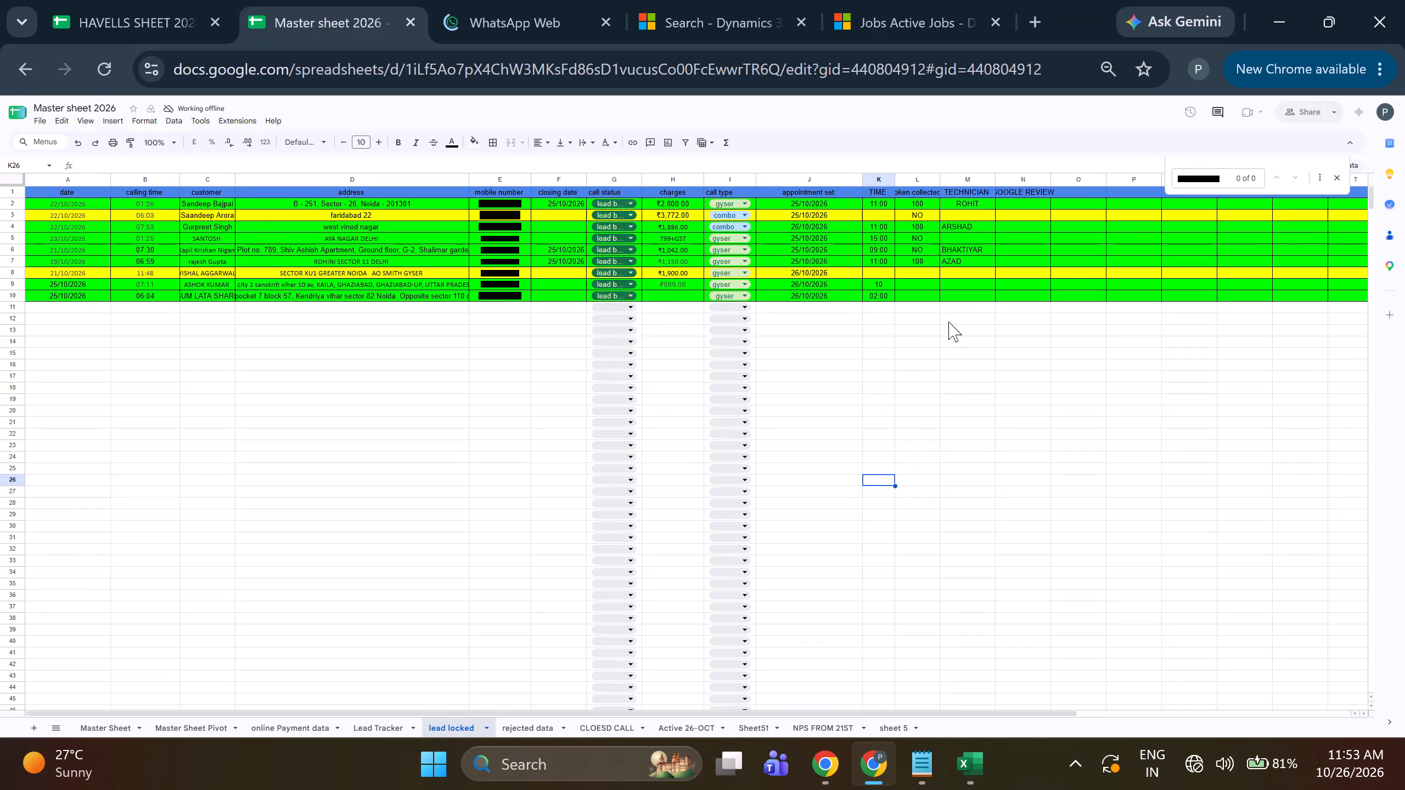
{"action": "left_click", "coordinate": [958, 293]}
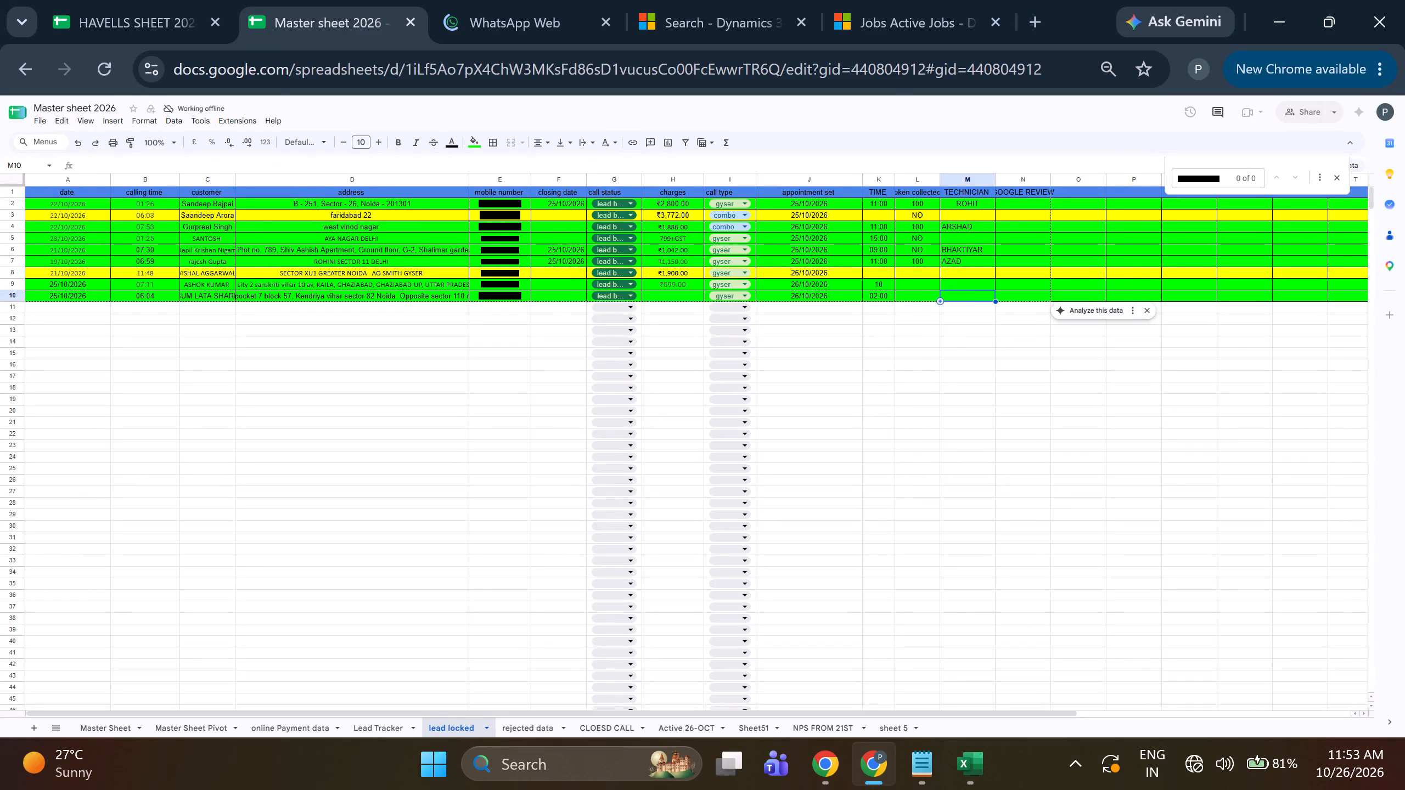
{"action": "double_click", "coordinate": [952, 295]}
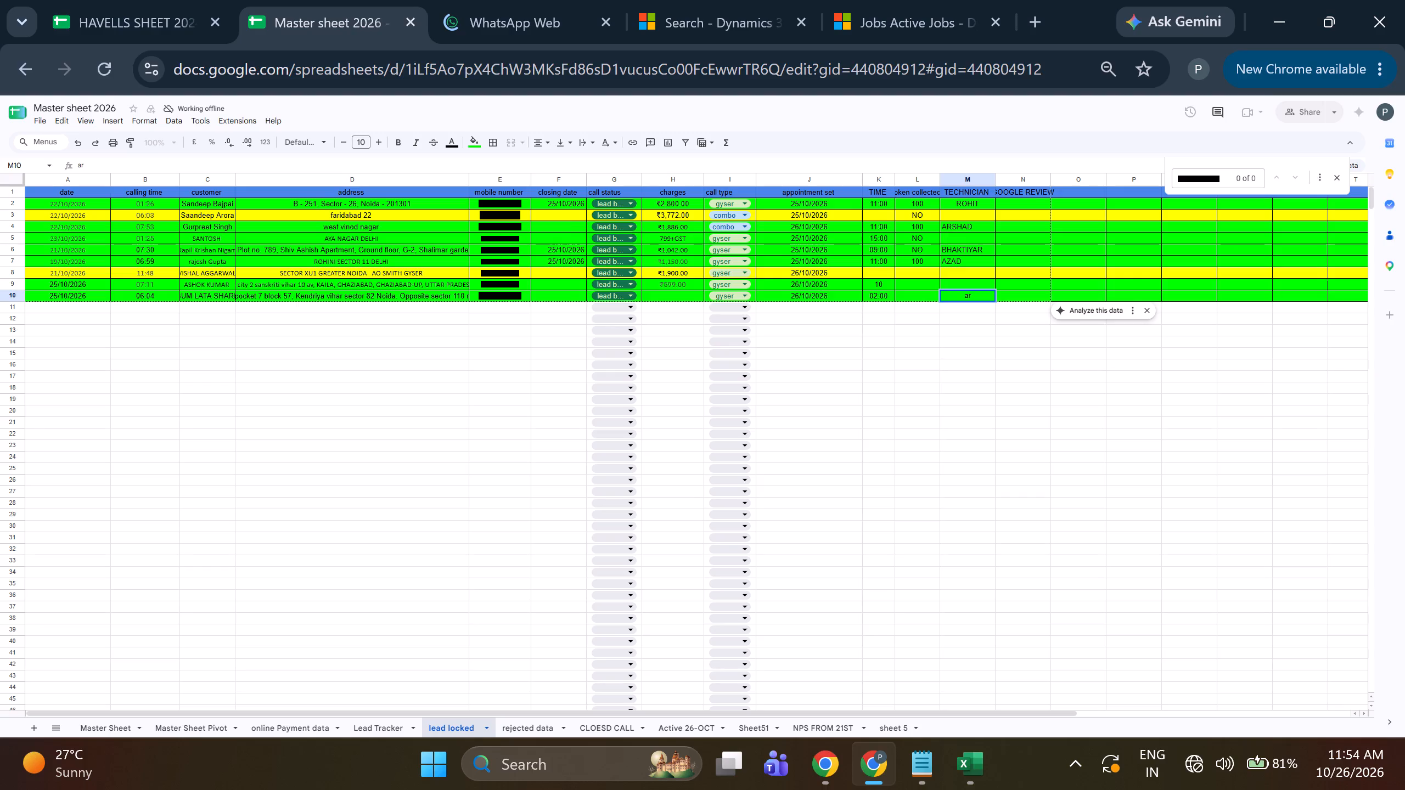
{"action": "key", "text": "BackSpace"}
{"action": "key", "text": "BackSpace"}
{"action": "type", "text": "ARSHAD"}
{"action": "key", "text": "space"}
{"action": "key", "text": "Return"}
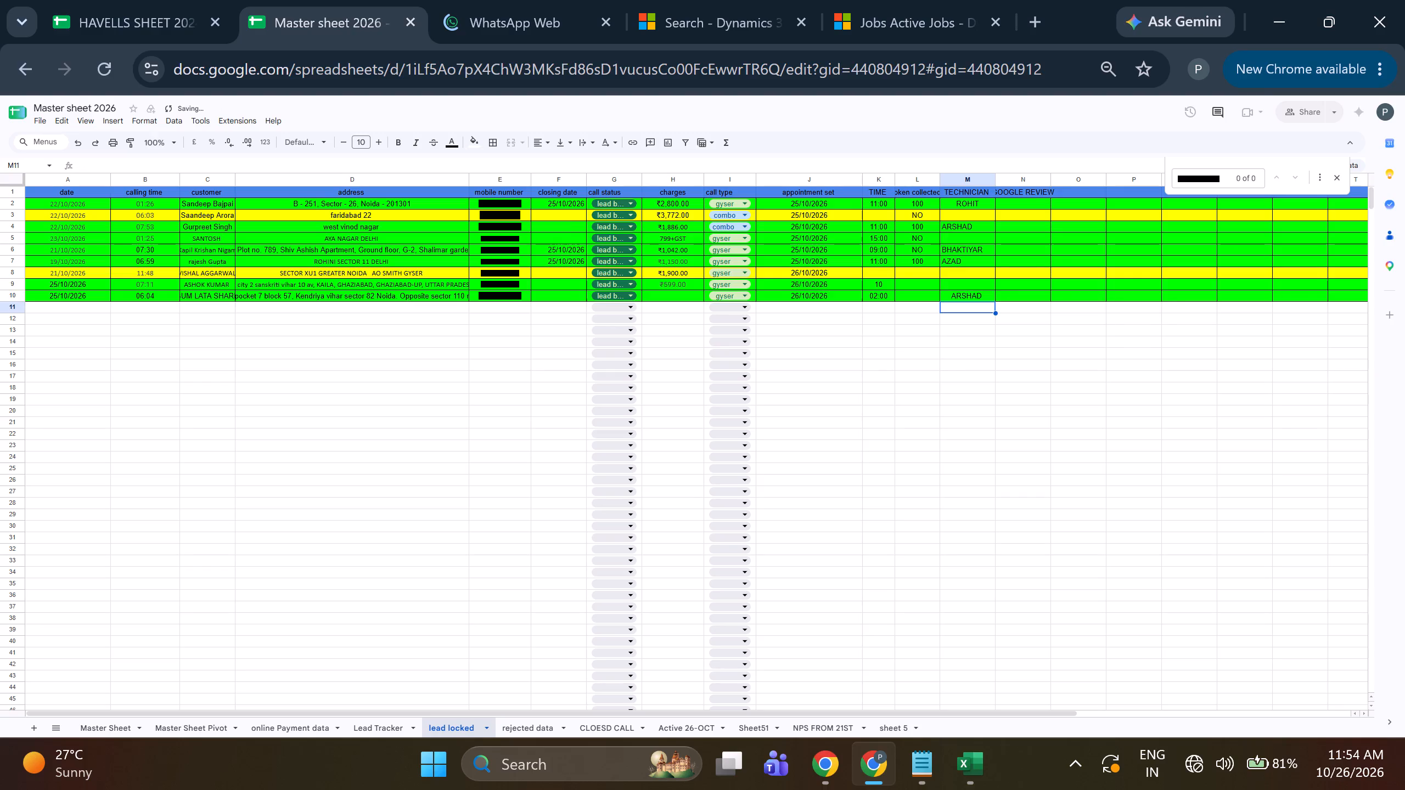
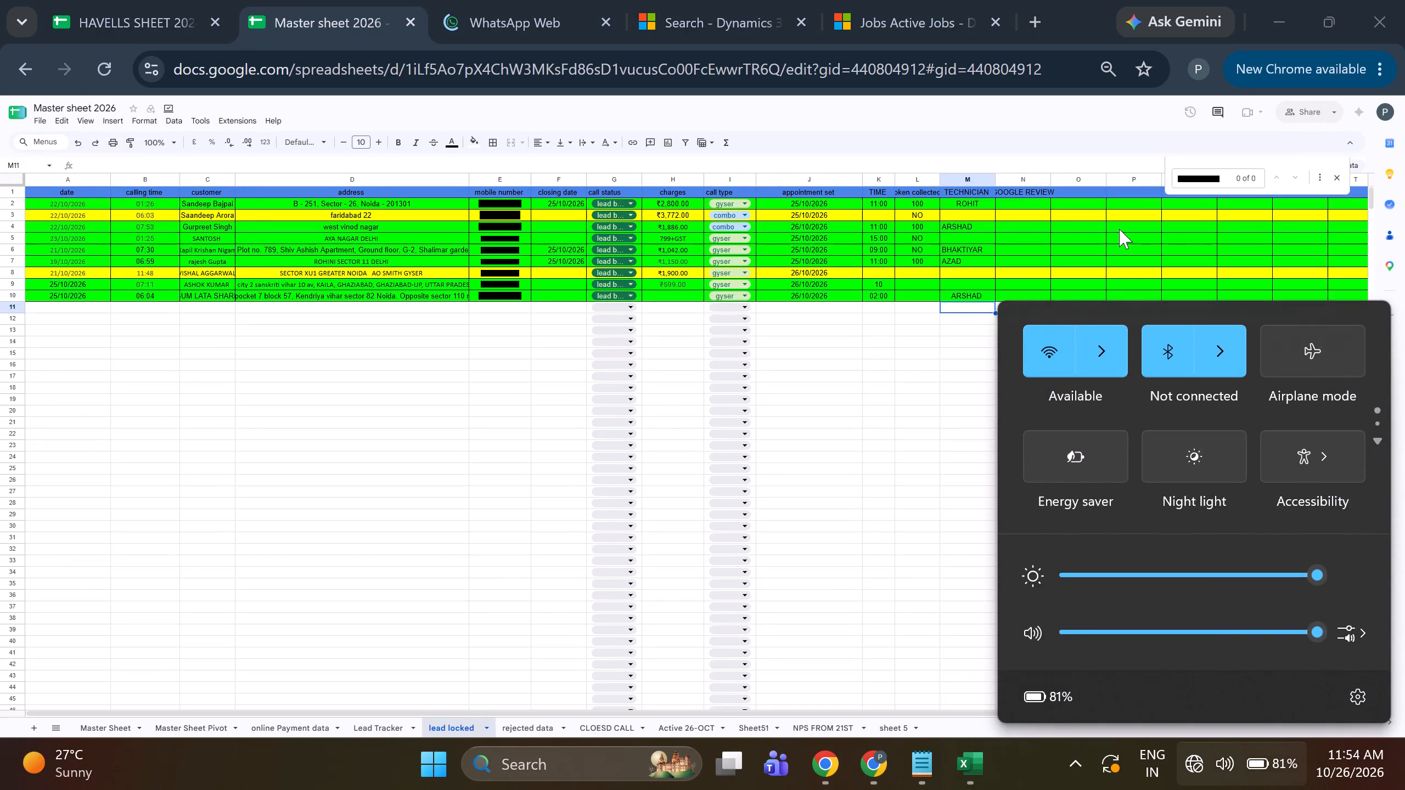
Connect the computer to the Redmi Note 14 5G 2 Wi-Fi network and return to the lead locked sheet.
{"action": "left_click", "coordinate": [1091, 370]}
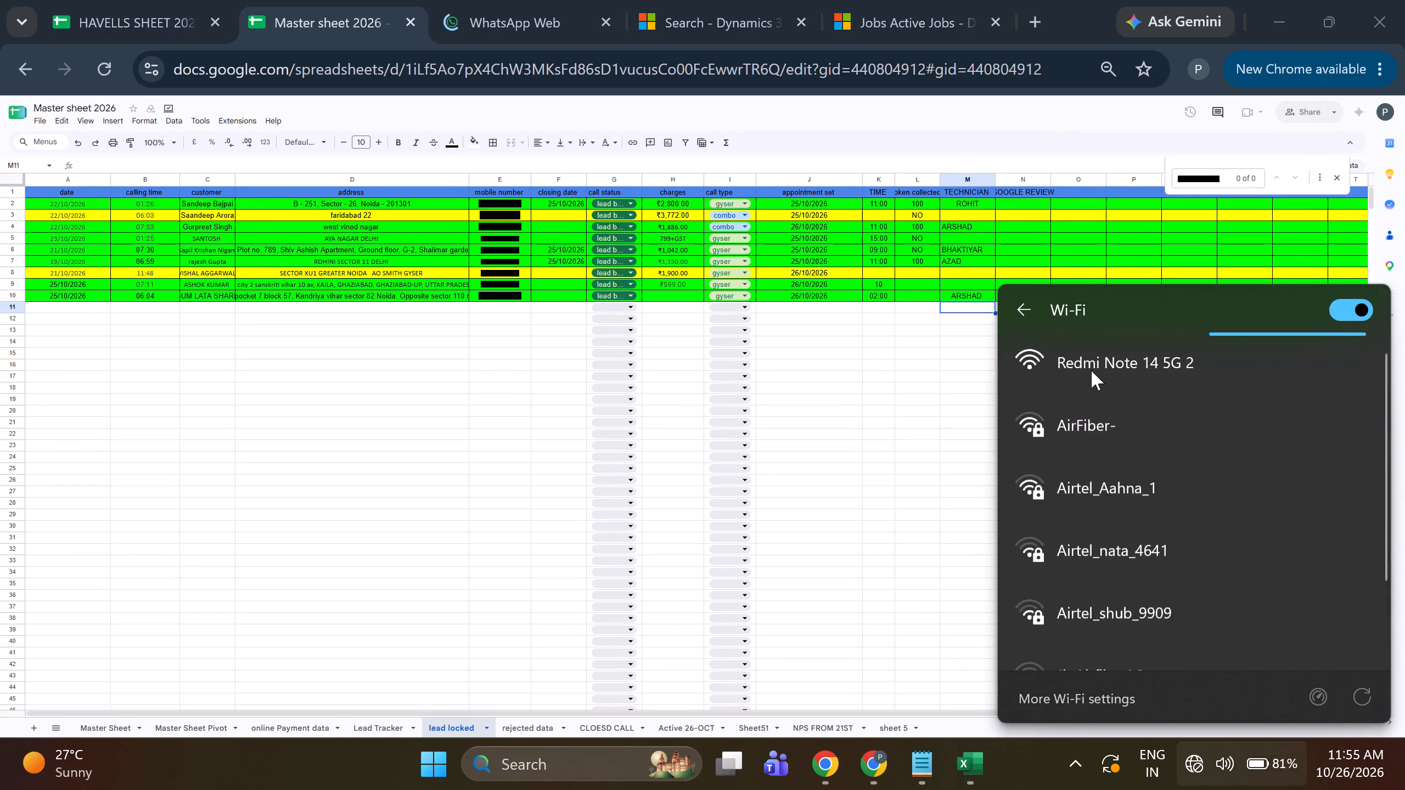
{"action": "left_click", "coordinate": [1151, 382]}
{"action": "left_click", "coordinate": [1271, 526]}
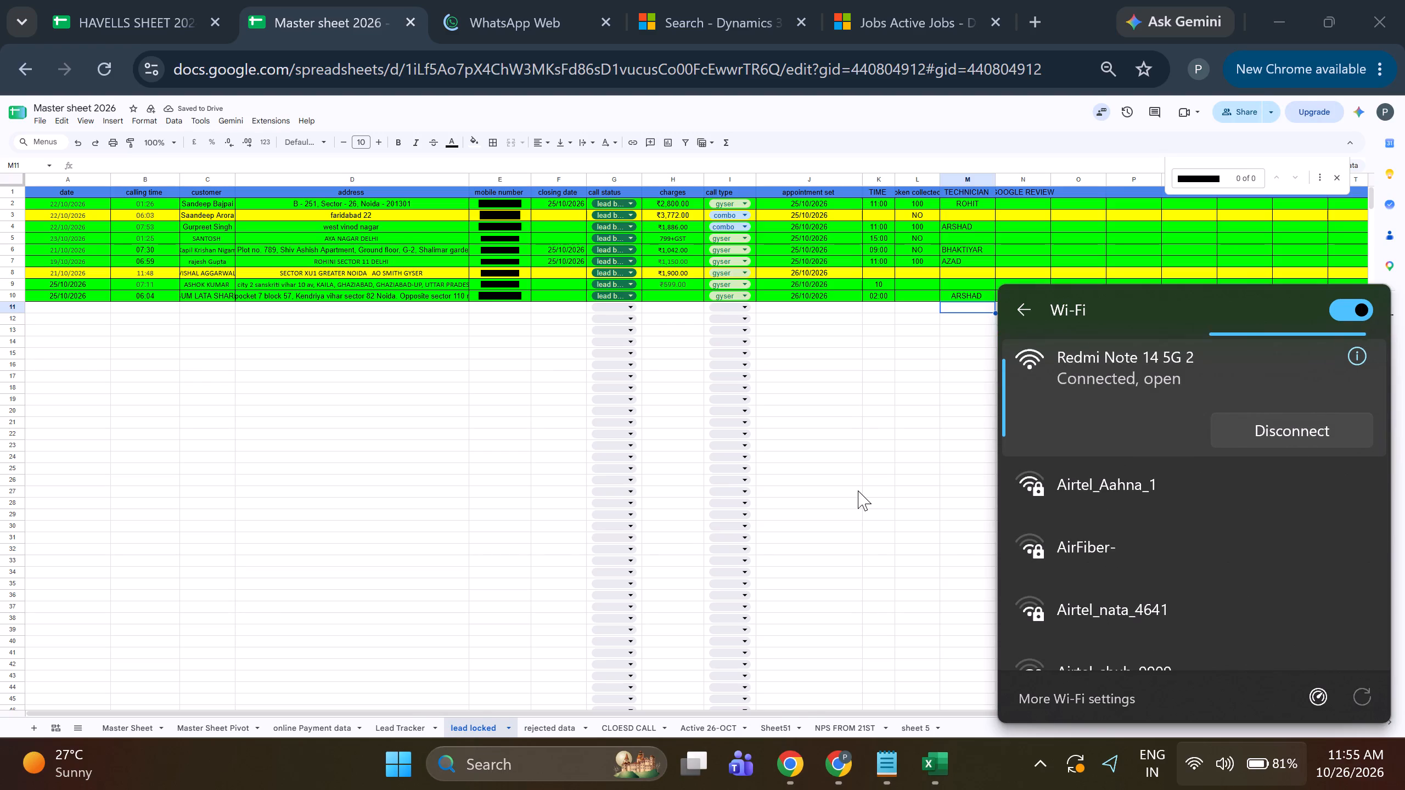
{"action": "left_click", "coordinate": [887, 465]}
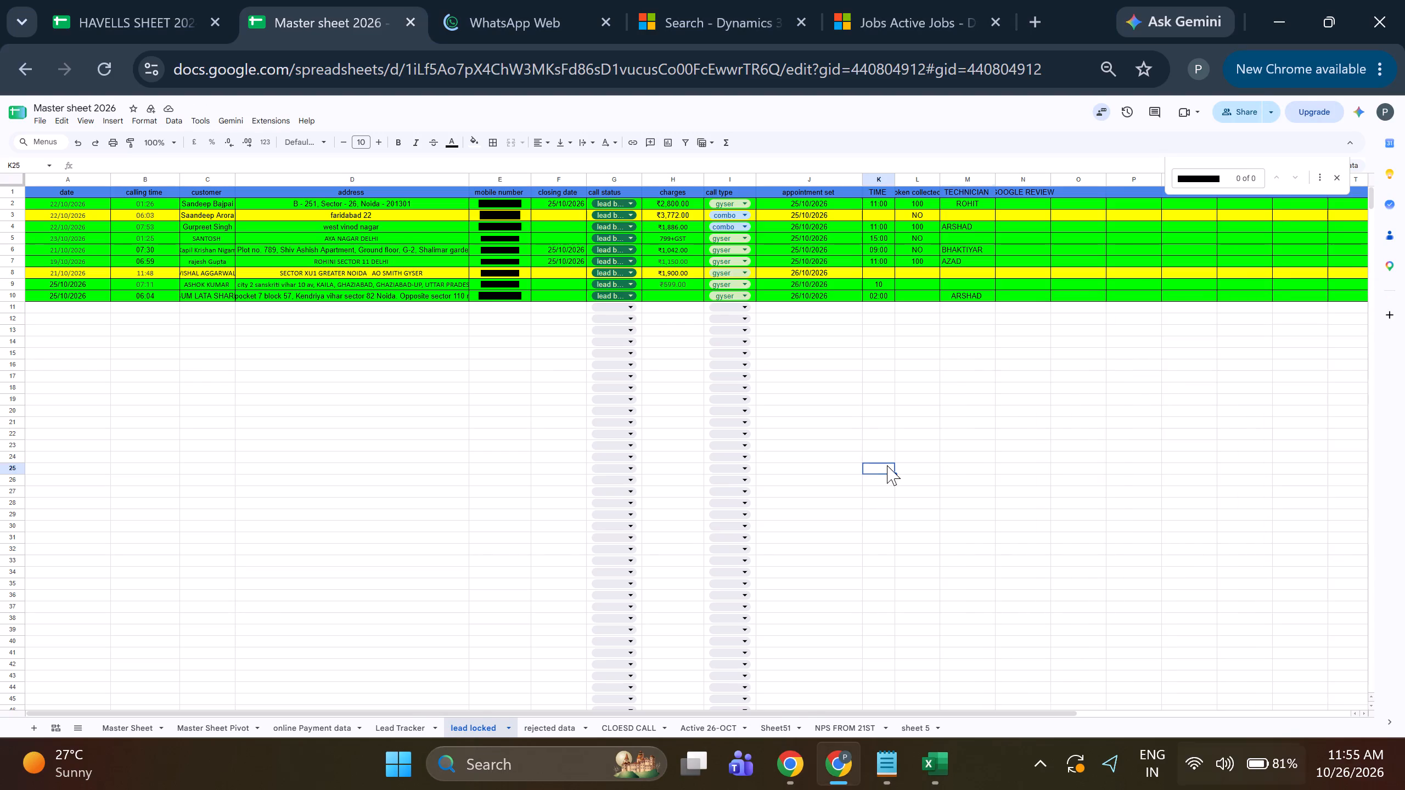
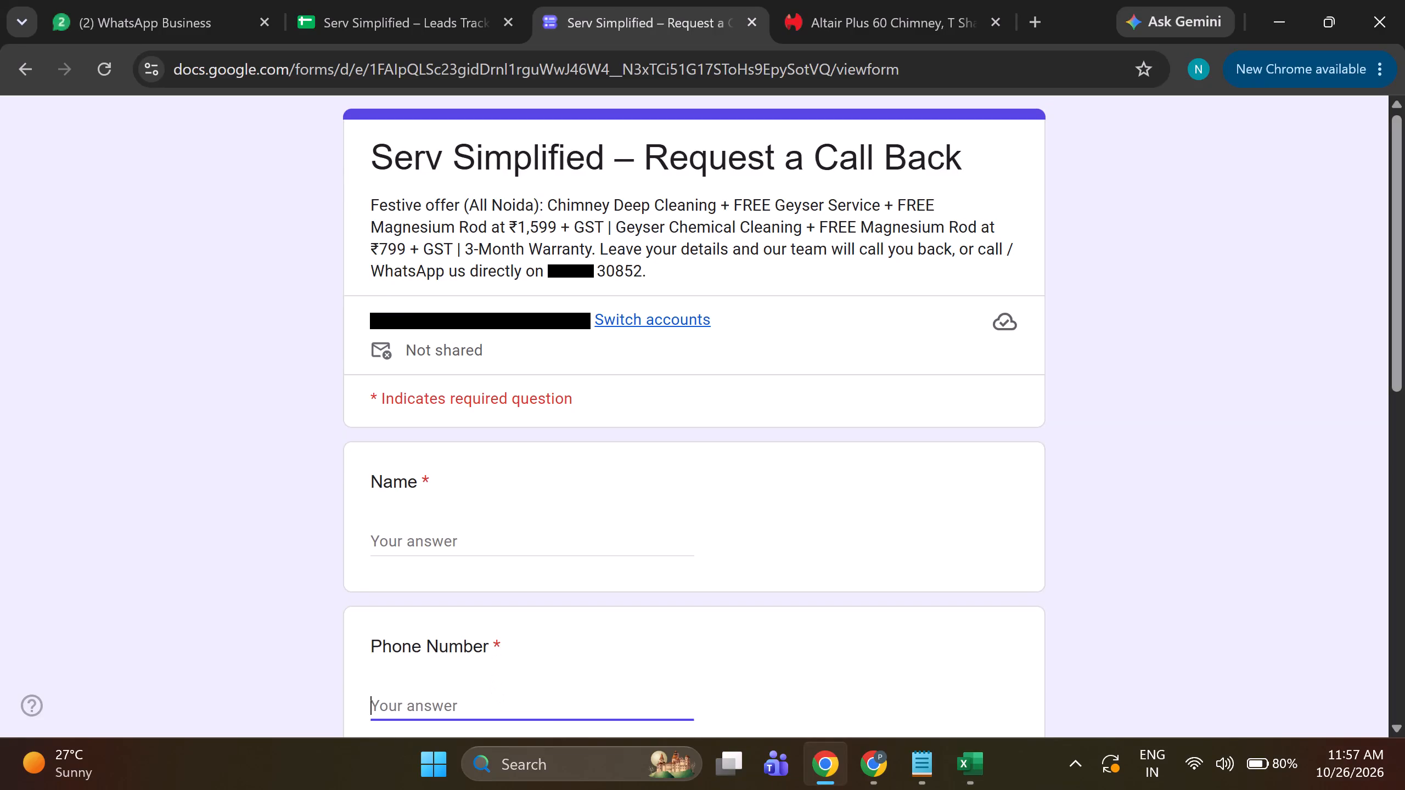
Paste the customer's copied phone number into the call-back request form and remove the space in the middle of it.
{"action": "key", "text": "ctrl+v"}
{"action": "key", "text": "Left"}
{"action": "key", "text": "Left"}
{"action": "key", "text": "Left"}
{"action": "key", "text": "Left"}
{"action": "key", "text": "Left"}
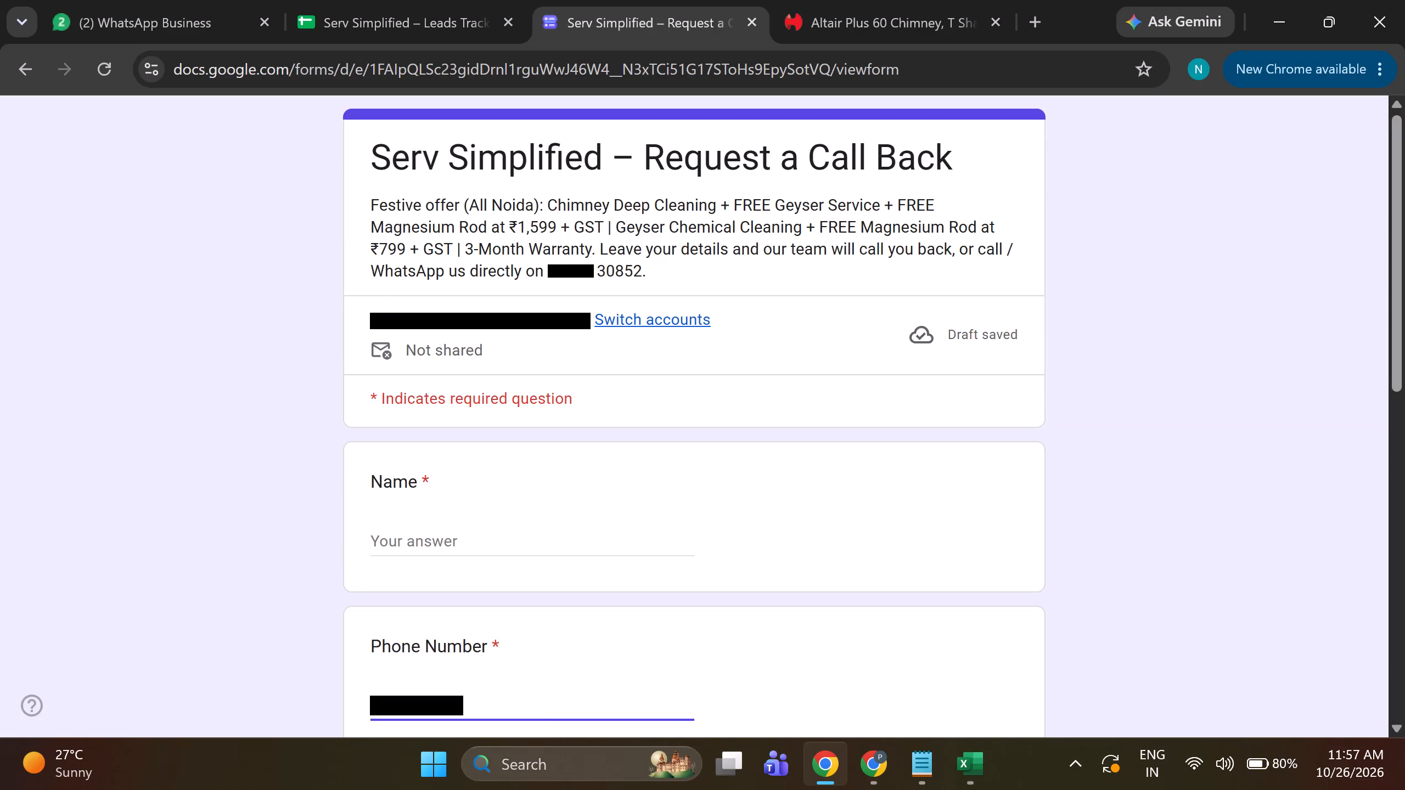
{"action": "key", "text": "BackSpace"}
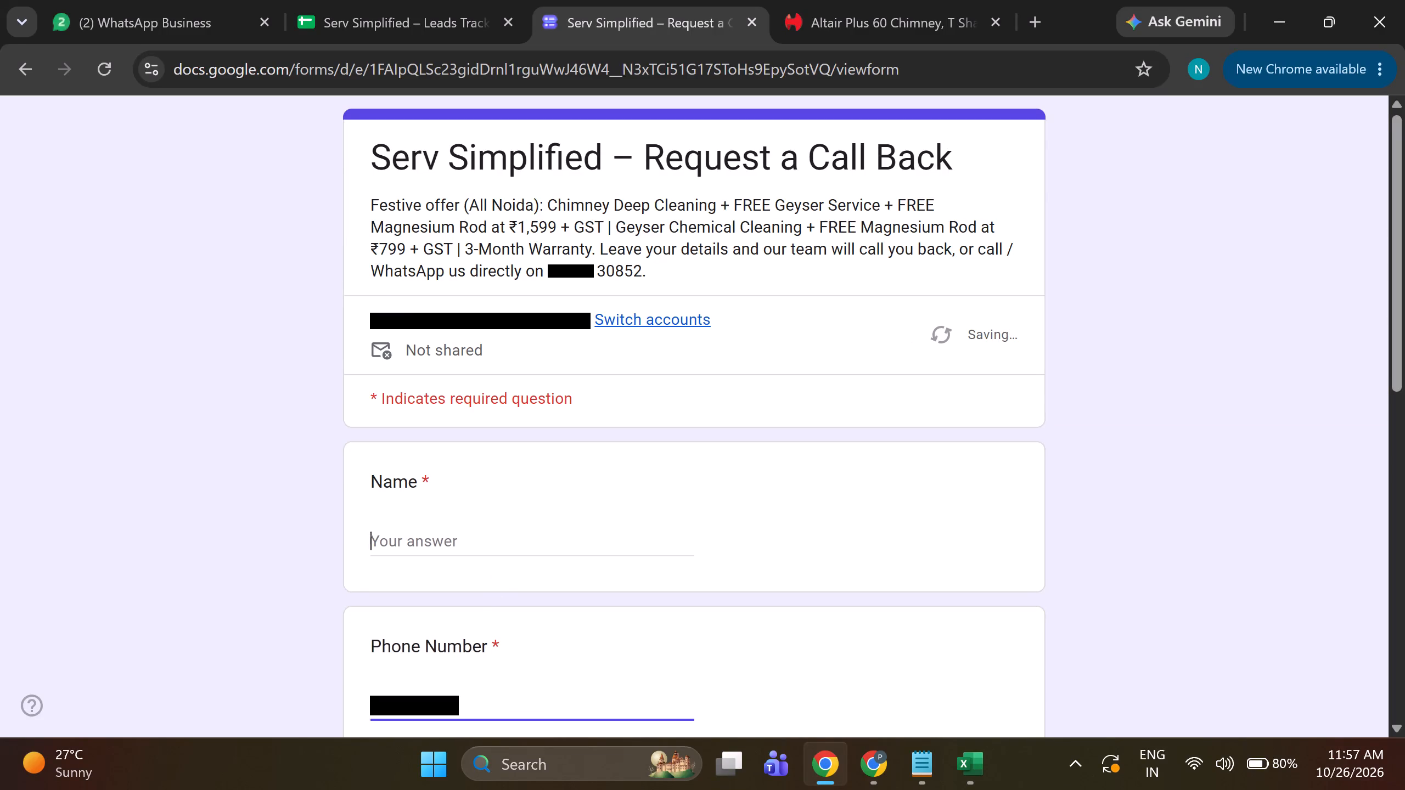
Enter the customer's full name in capitals in the Name field of the call-back request form.
{"action": "left_click", "coordinate": [504, 541]}
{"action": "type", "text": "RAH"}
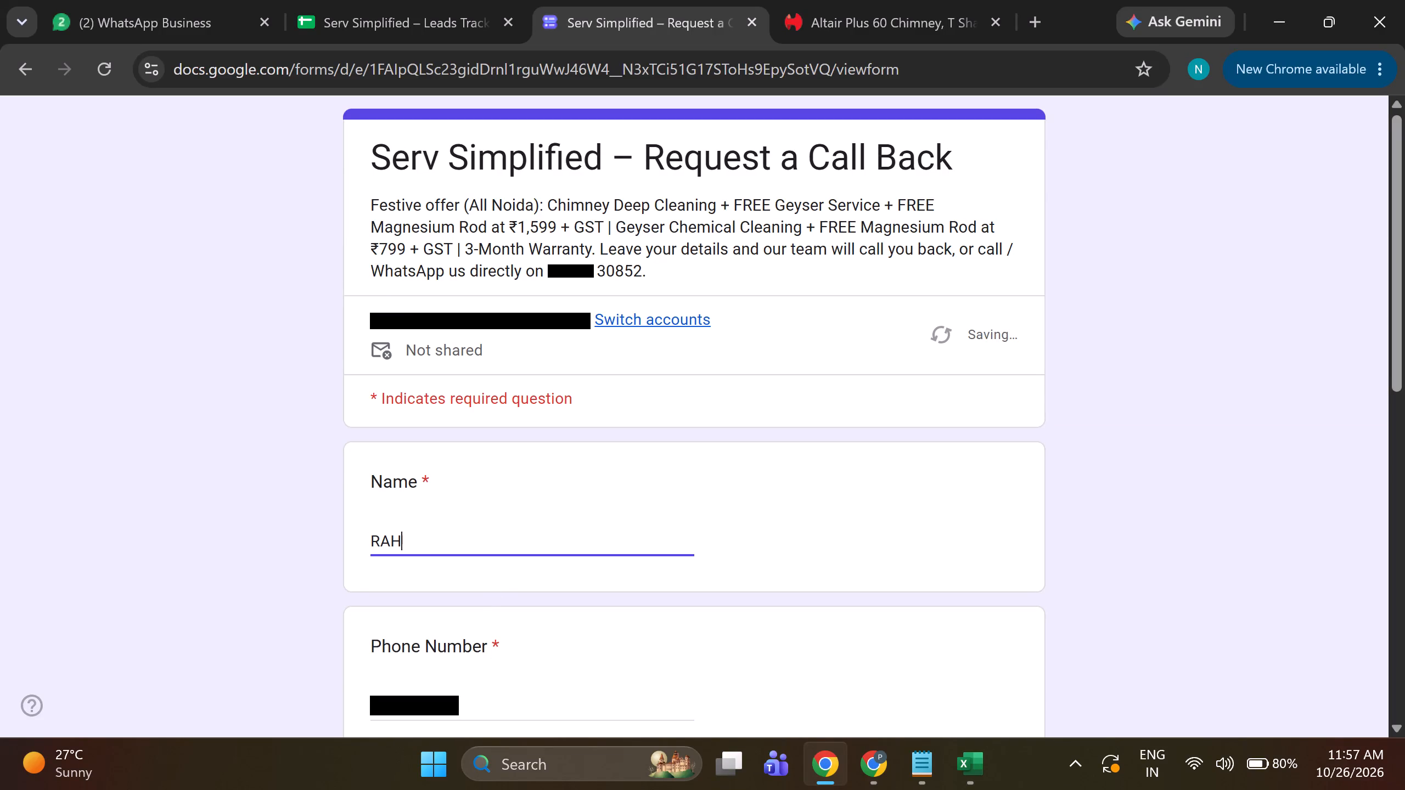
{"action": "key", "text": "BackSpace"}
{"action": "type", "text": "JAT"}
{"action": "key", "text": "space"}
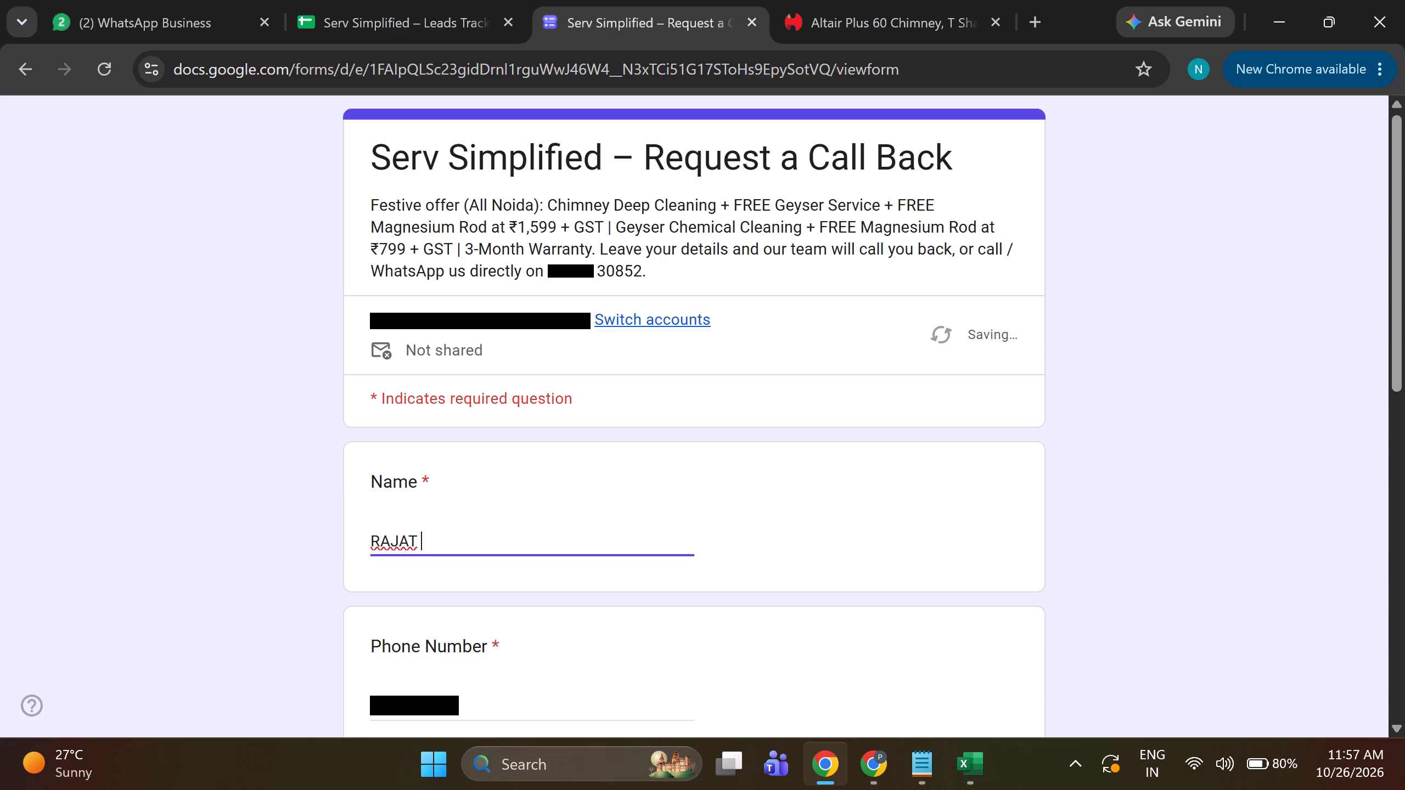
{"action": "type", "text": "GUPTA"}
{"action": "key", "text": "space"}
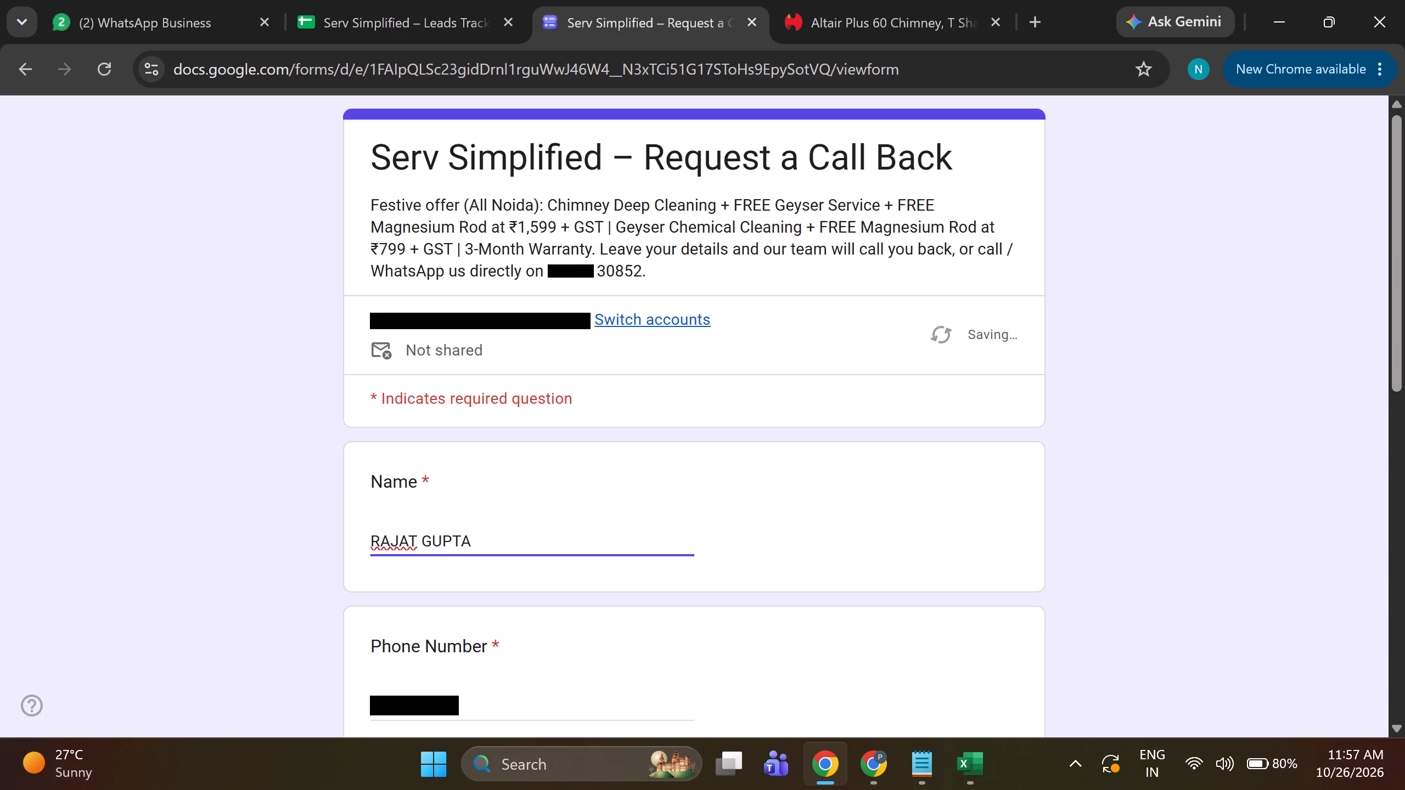
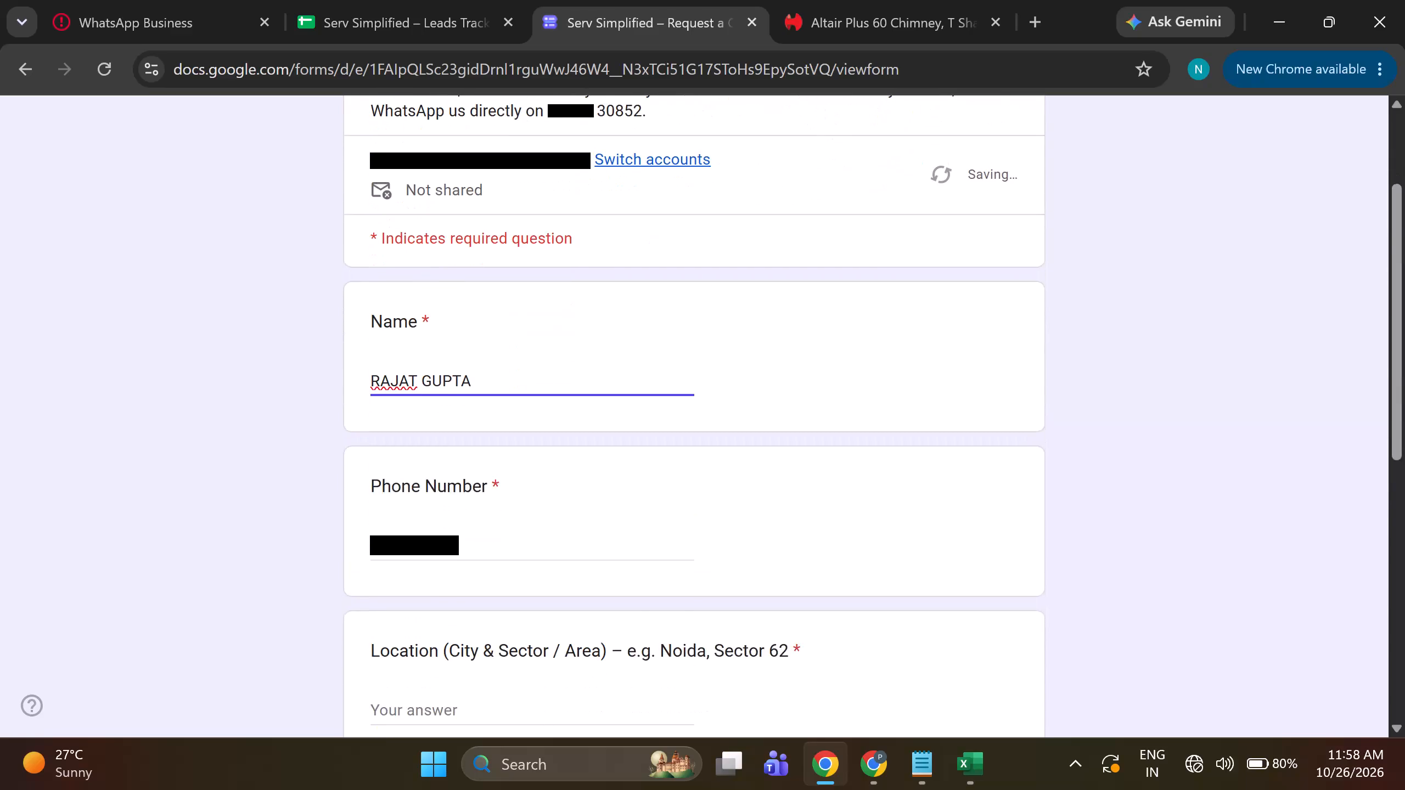
Fill in the Location field of the call-back request form in capitals, beginning with "NOIDA EXTE".
{"action": "scroll", "coordinate": [504, 541], "scroll_direction": "down", "scroll_amount": 1}
{"action": "left_click", "coordinate": [502, 568]}
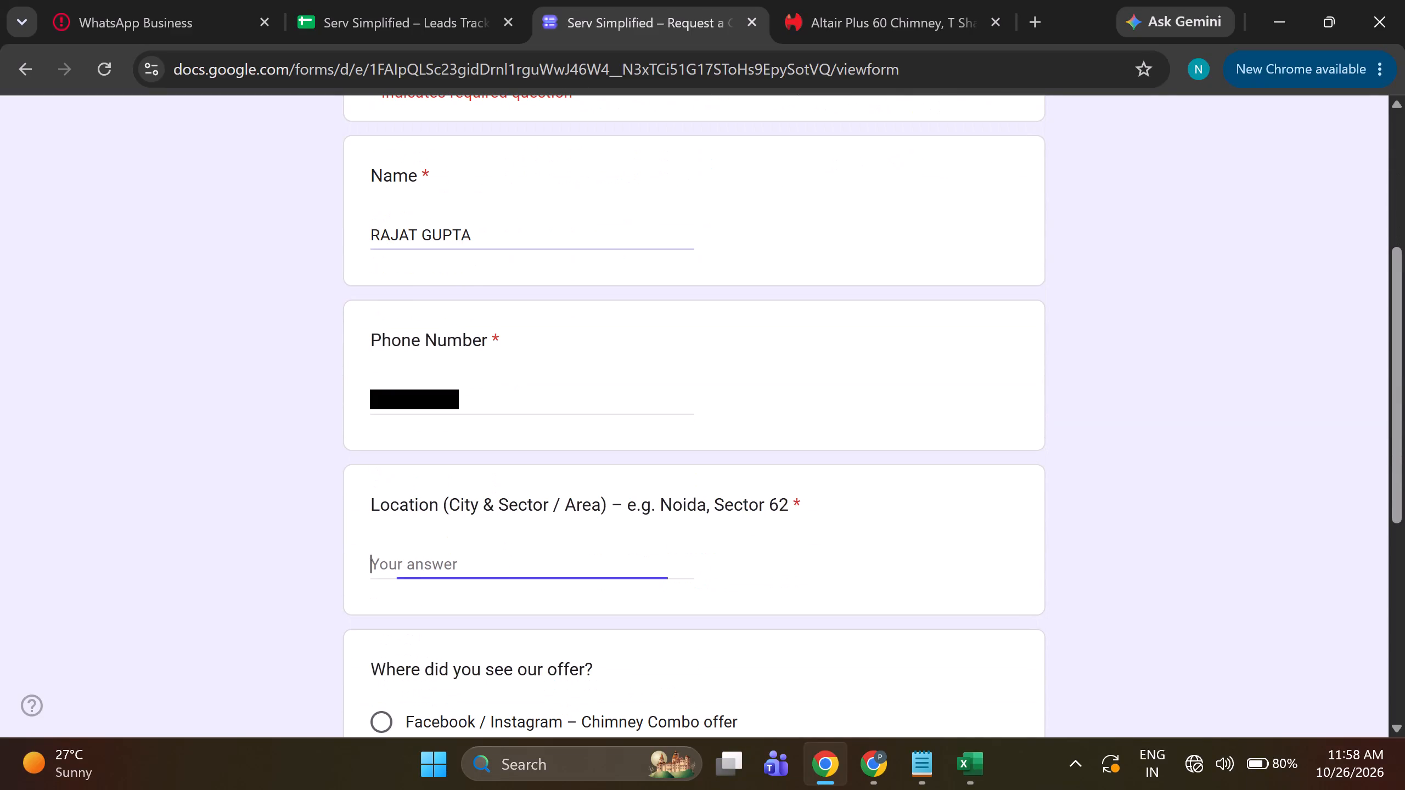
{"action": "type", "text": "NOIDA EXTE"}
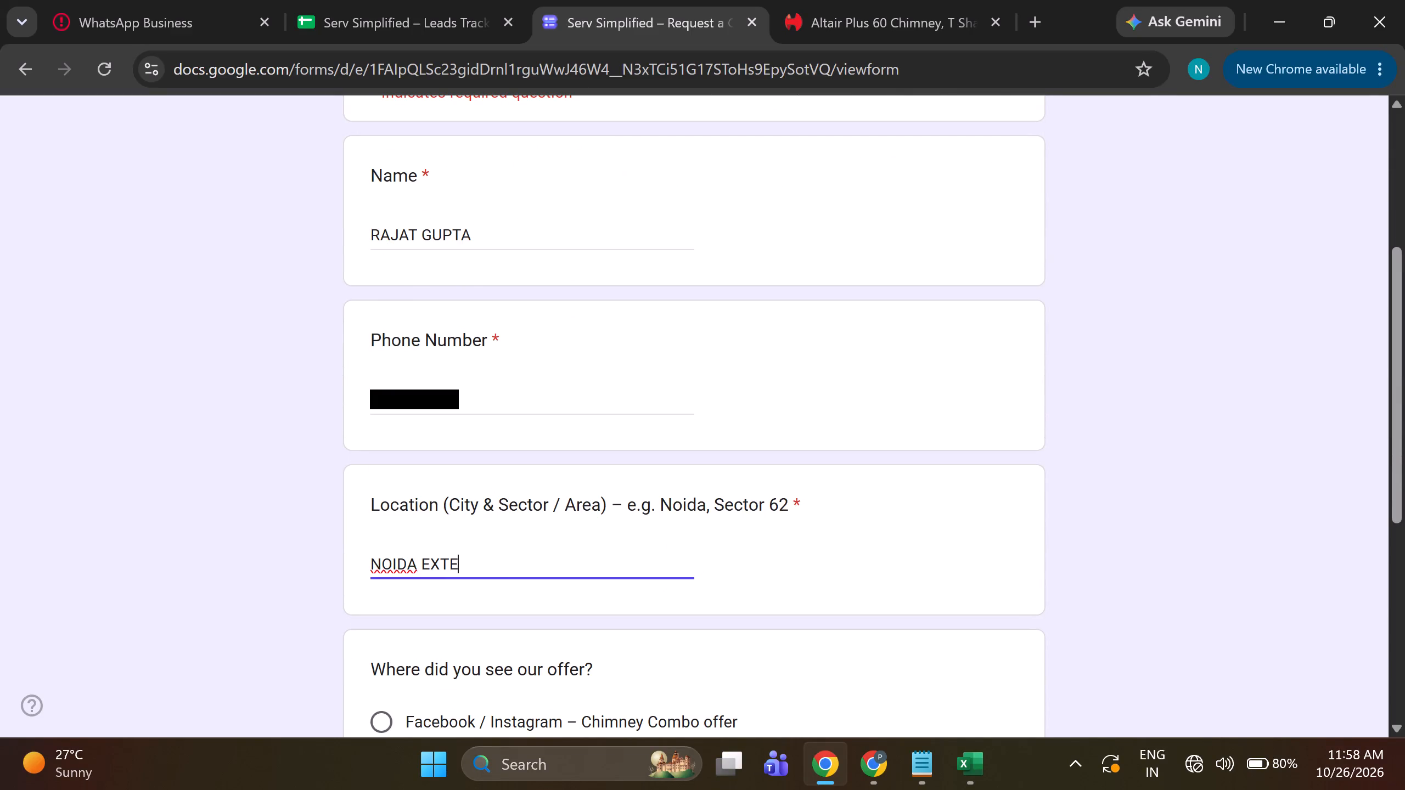
Complete the Location entry in the call-back request form so it reads NOIDA EXTENSION.
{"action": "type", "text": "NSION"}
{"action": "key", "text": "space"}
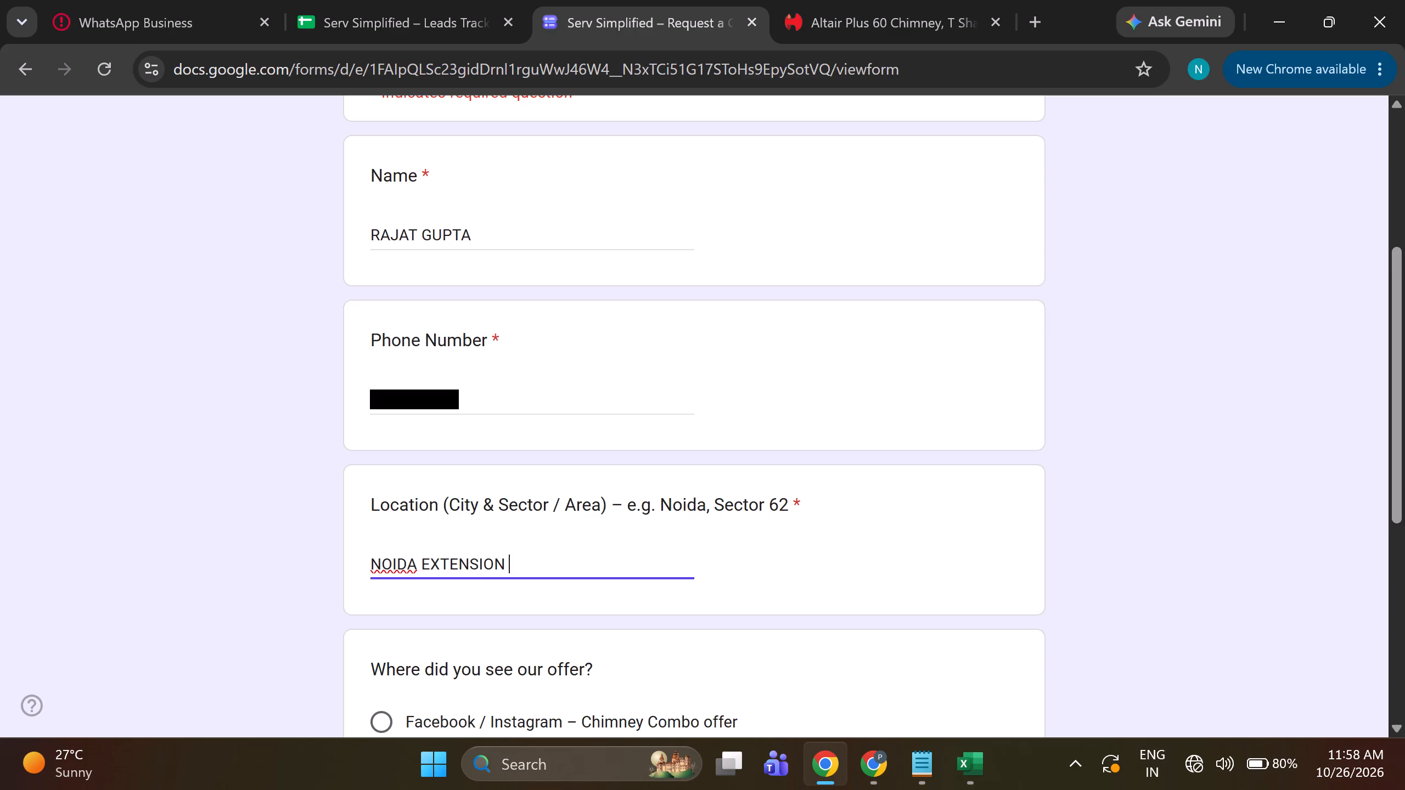
Choose "Facebook / Instagram – Chimney Combo offer" as where the offer was seen and submit the call-back request form.
{"action": "scroll", "coordinate": [502, 568], "scroll_direction": "down", "scroll_amount": 2}
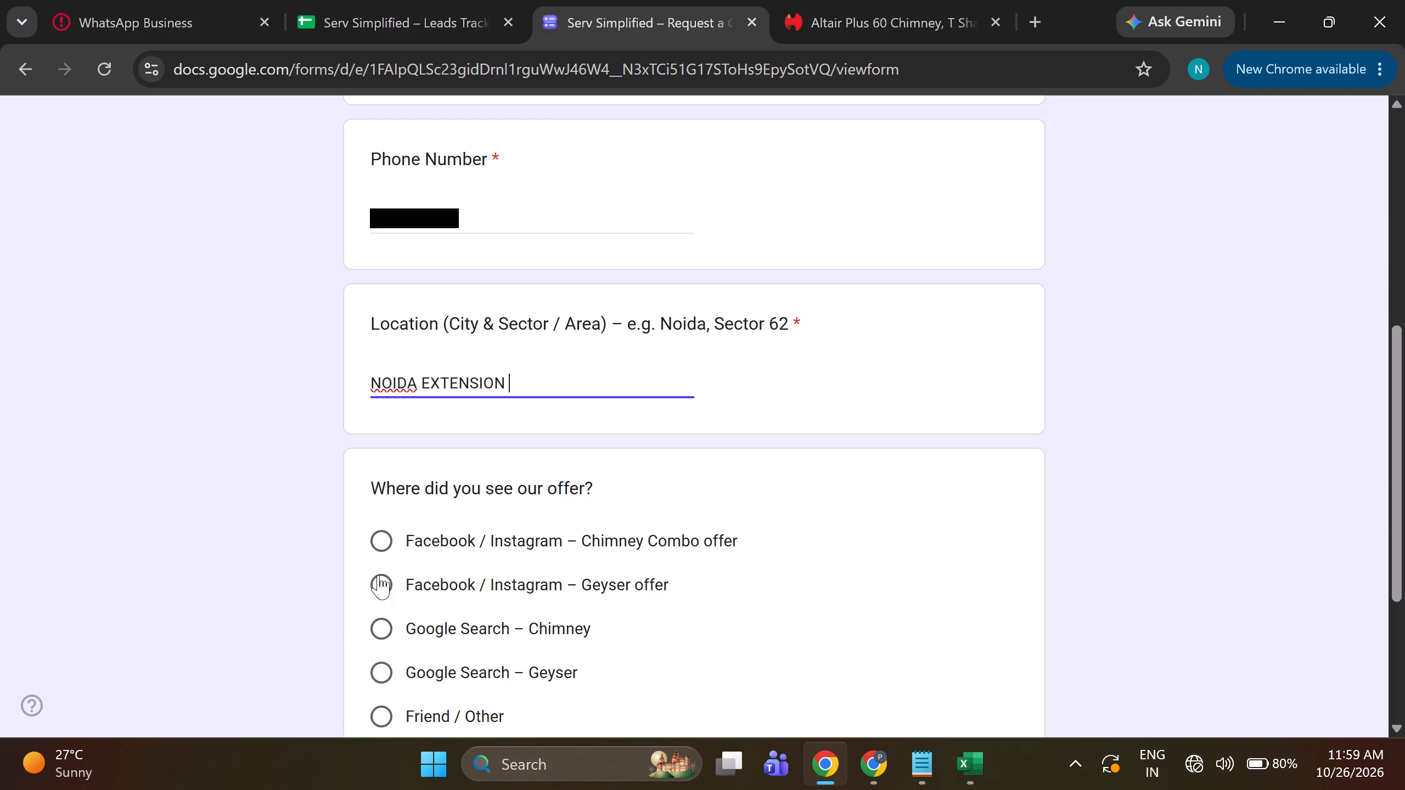
{"action": "left_click", "coordinate": [380, 537]}
{"action": "scroll", "coordinate": [519, 521], "scroll_direction": "down", "scroll_amount": 2}
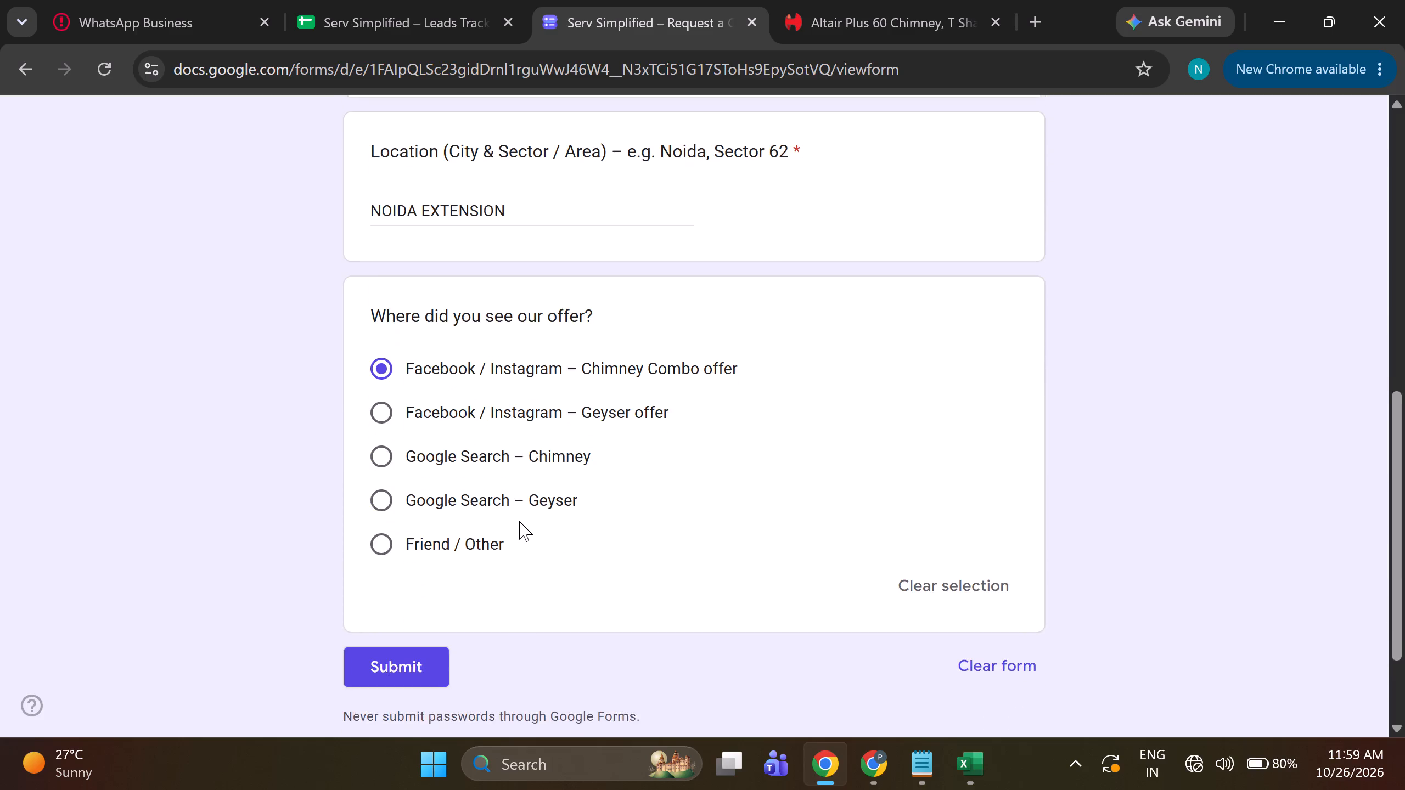
{"action": "left_click", "coordinate": [398, 668]}
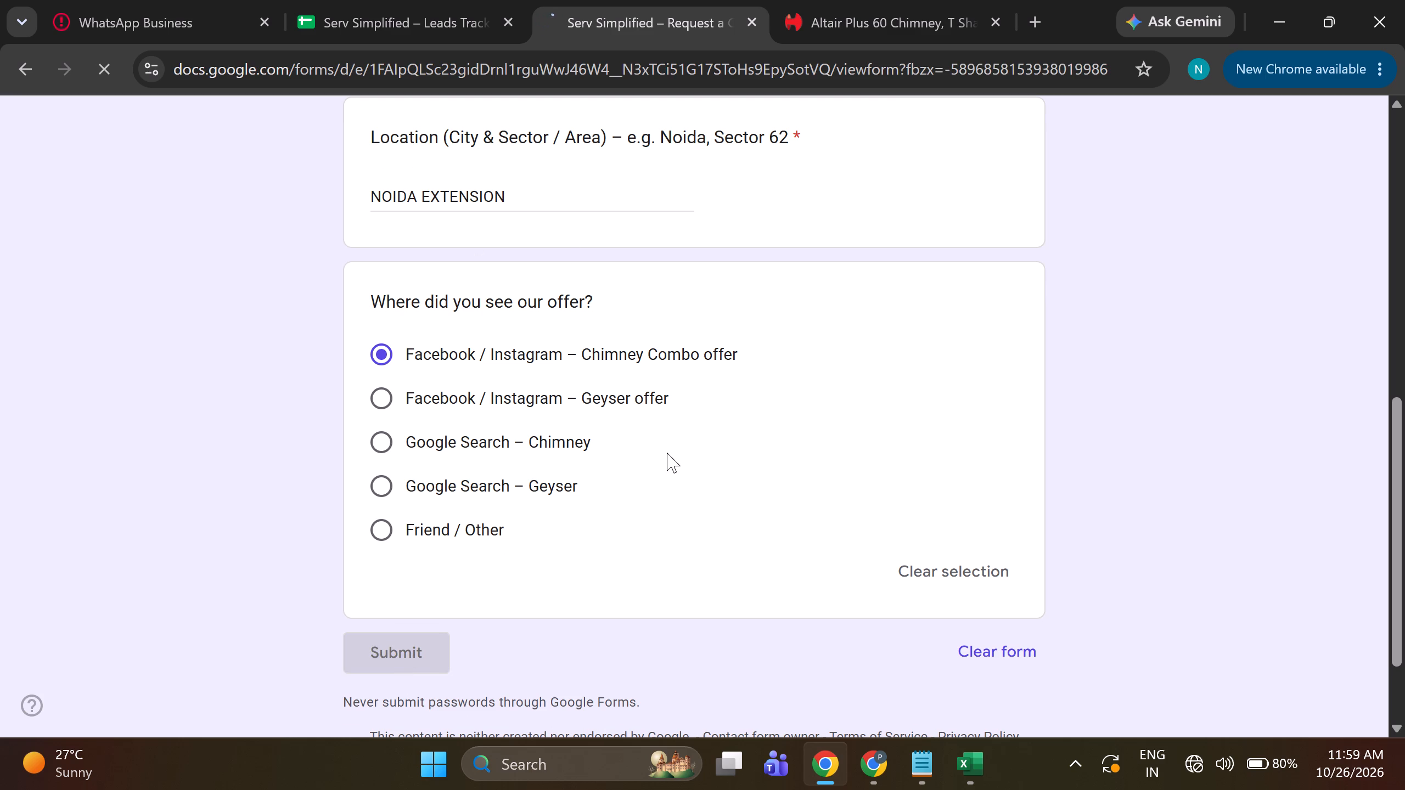
Connect the computer to the open Wi-Fi network Redmi Note 14 5G 2.
{"action": "left_click", "coordinate": [1196, 759]}
{"action": "left_click", "coordinate": [1098, 360]}
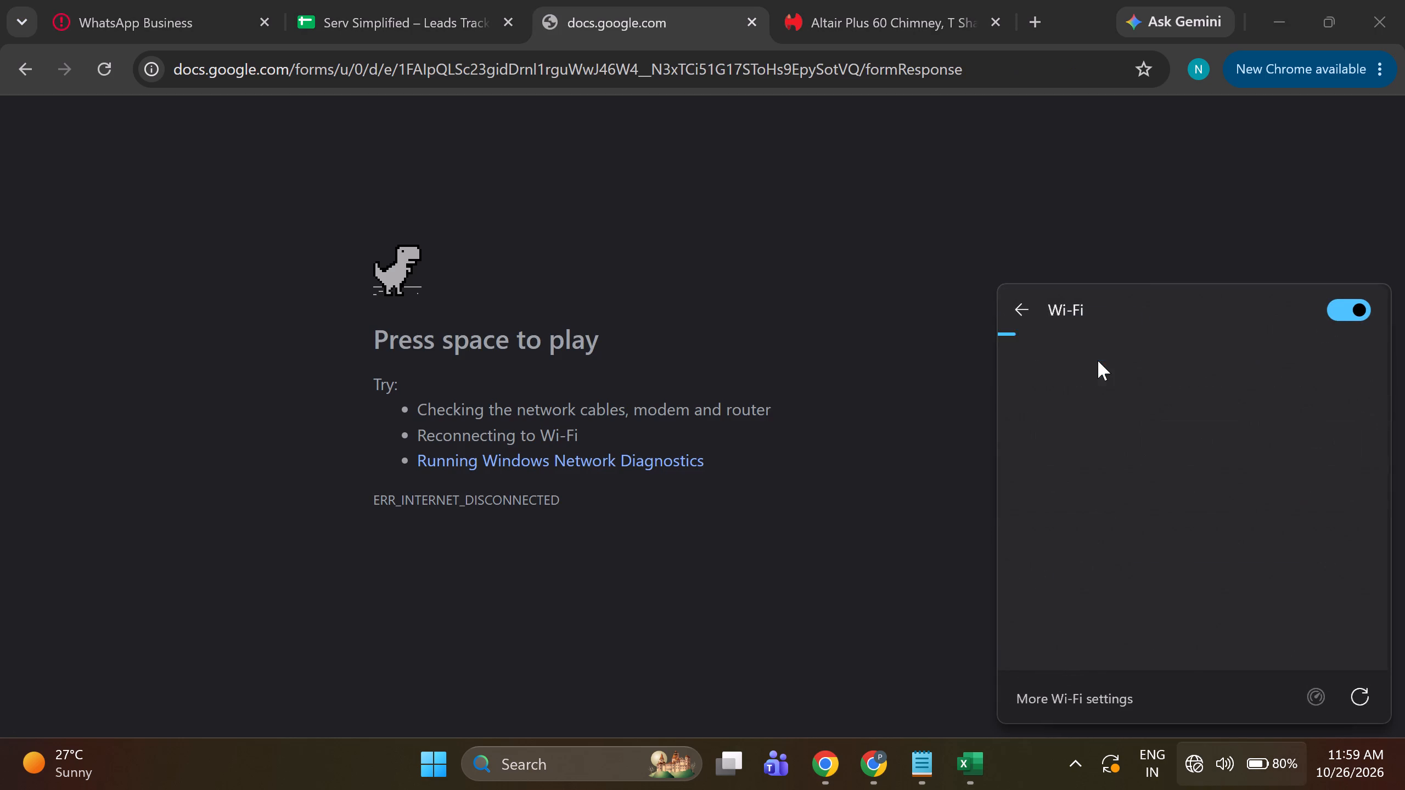
{"action": "left_click", "coordinate": [1102, 386]}
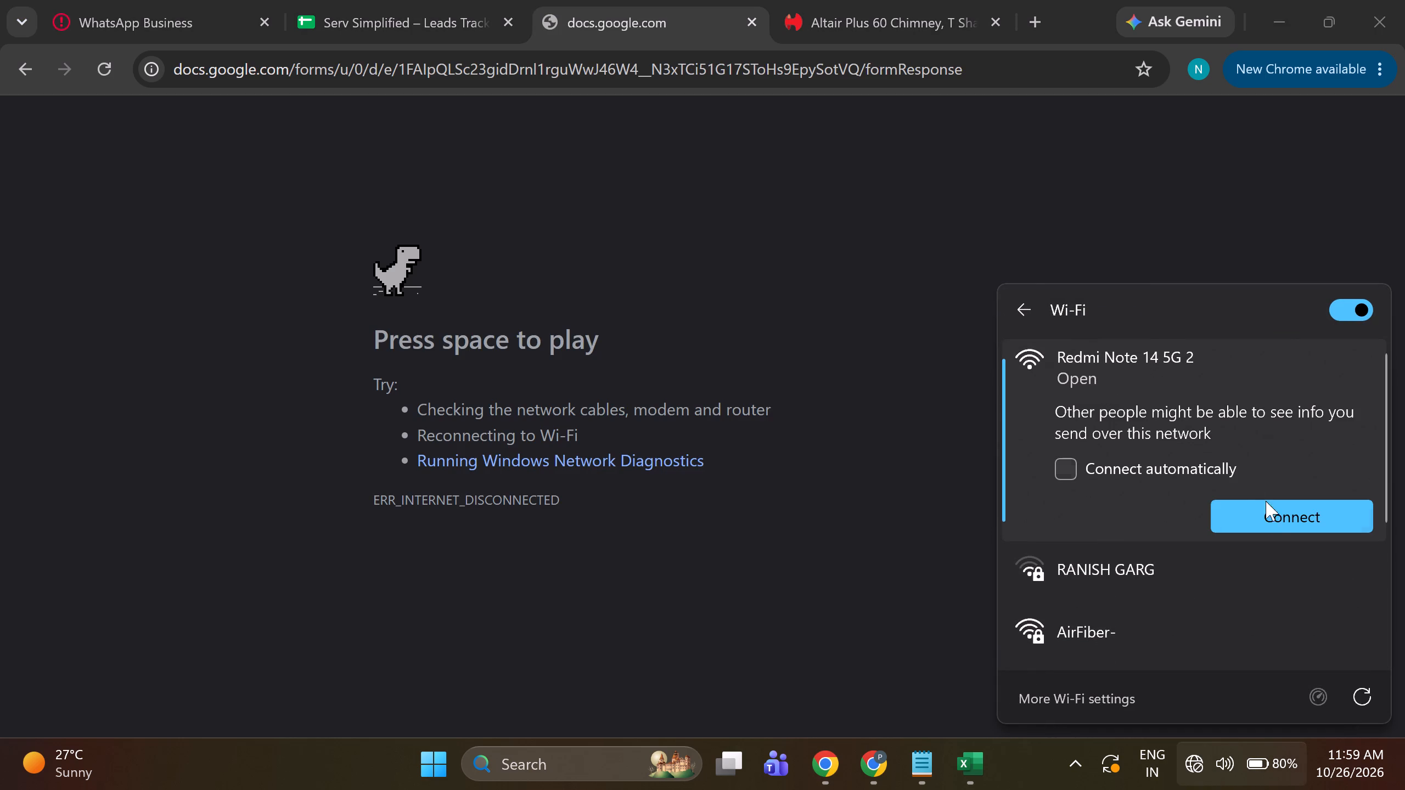
{"action": "left_click", "coordinate": [1280, 523]}
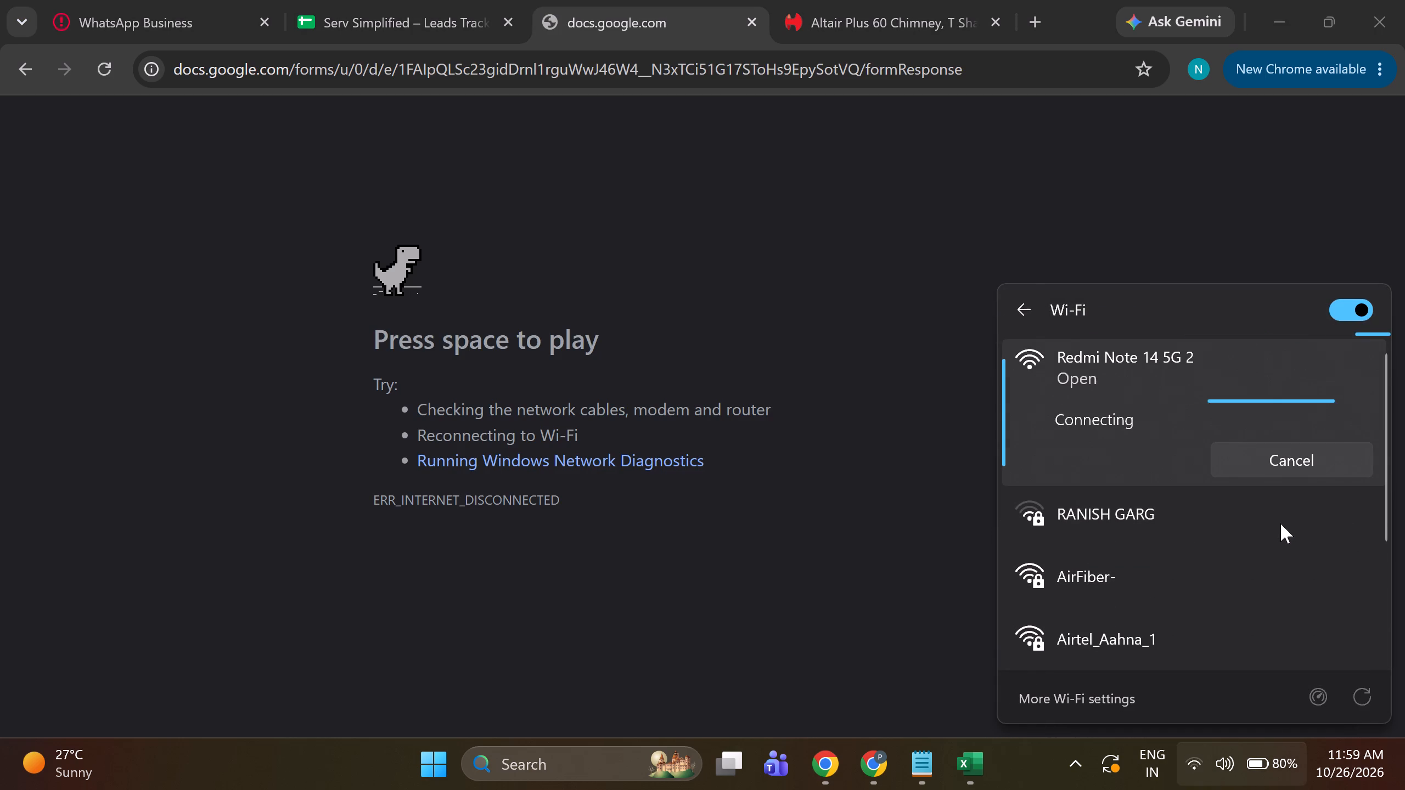
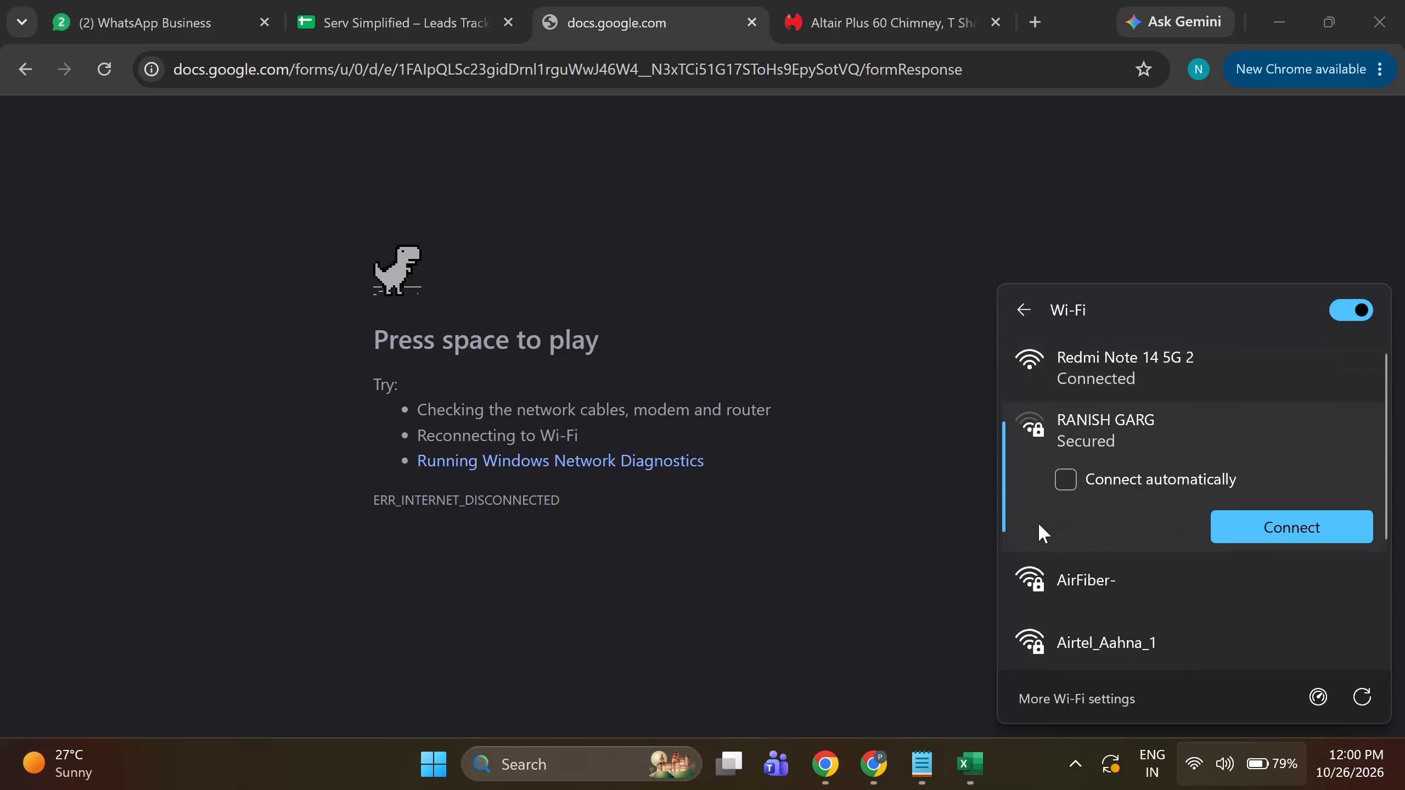
Reload the disconnected call-back request form page and continue with the form resubmission.
{"action": "left_click", "coordinate": [896, 508]}
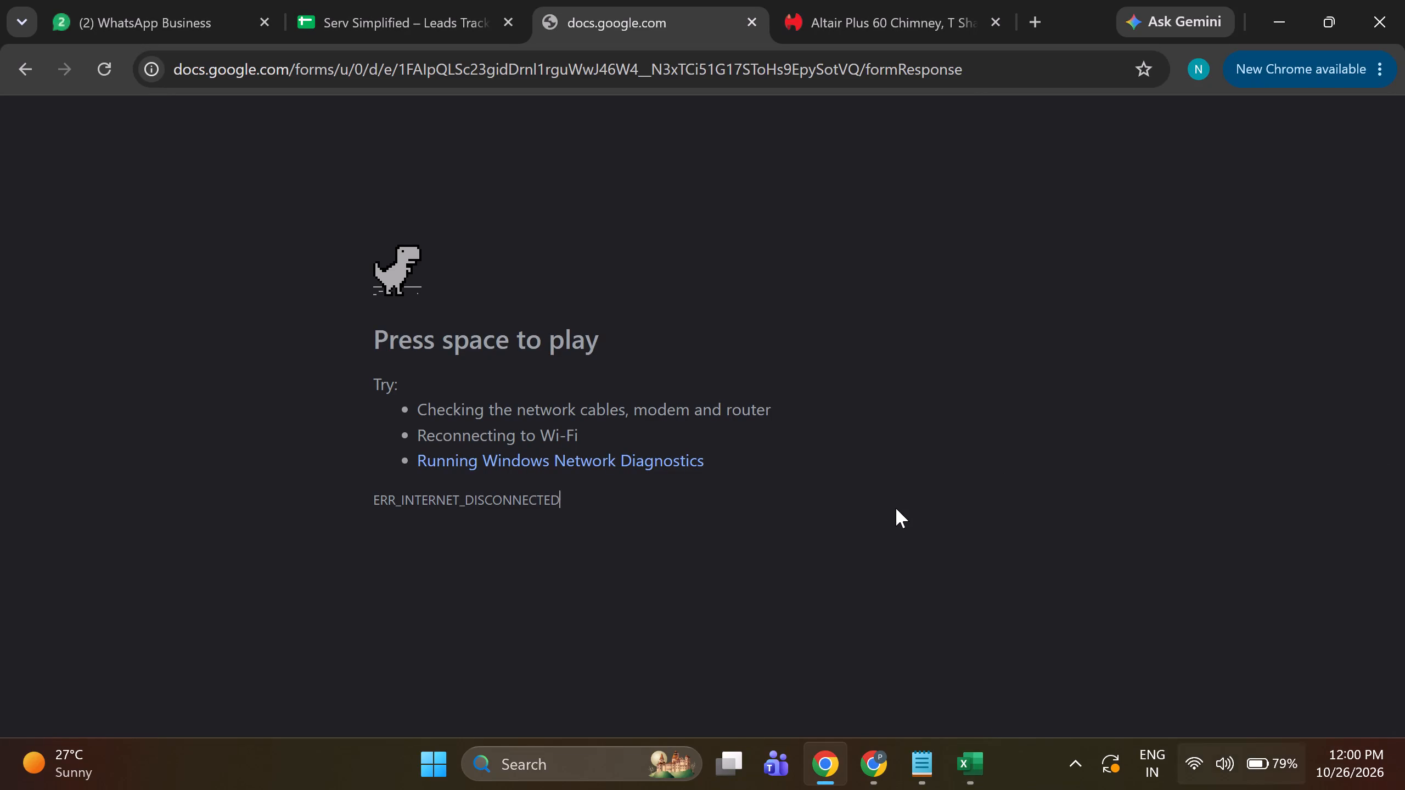
{"action": "left_click", "coordinate": [111, 67]}
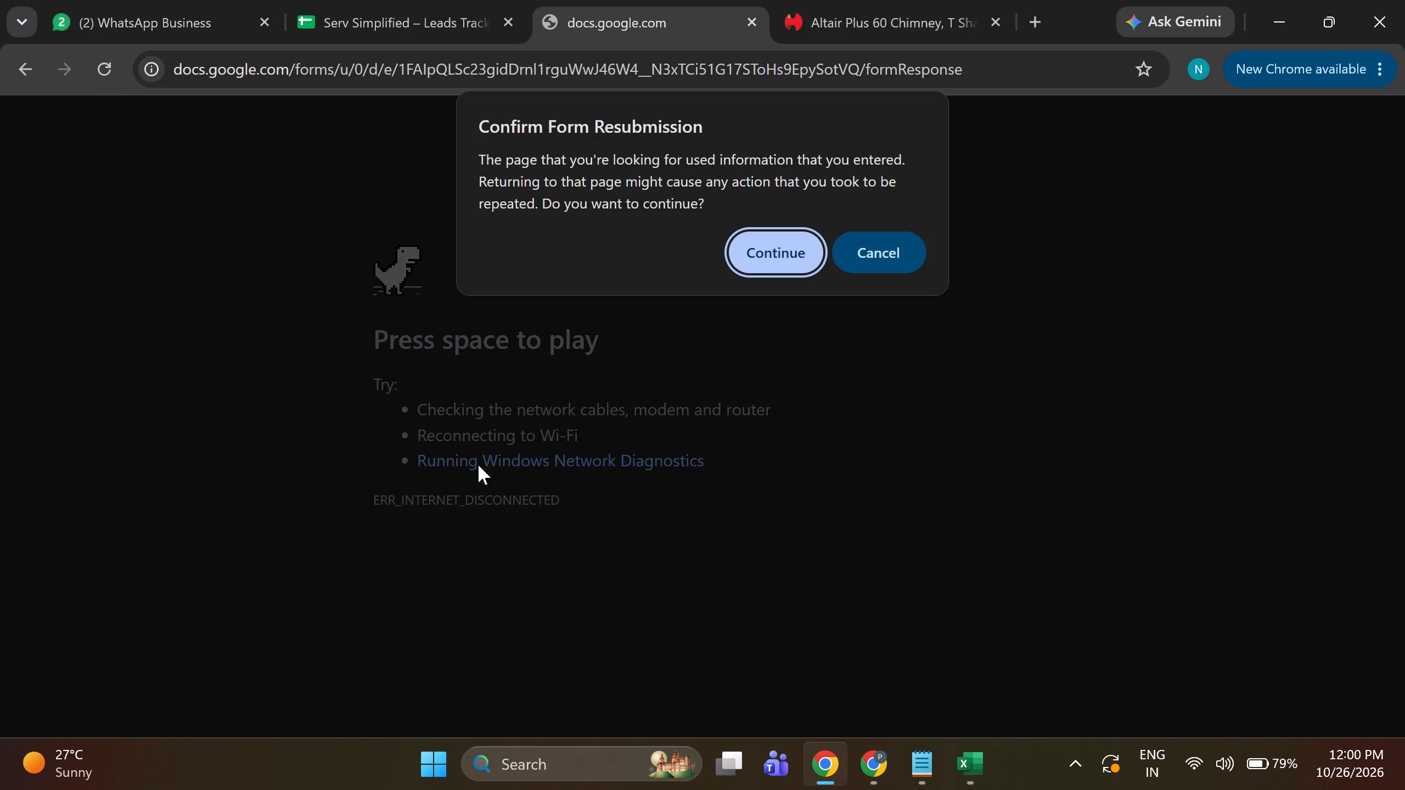
{"action": "left_click", "coordinate": [758, 264]}
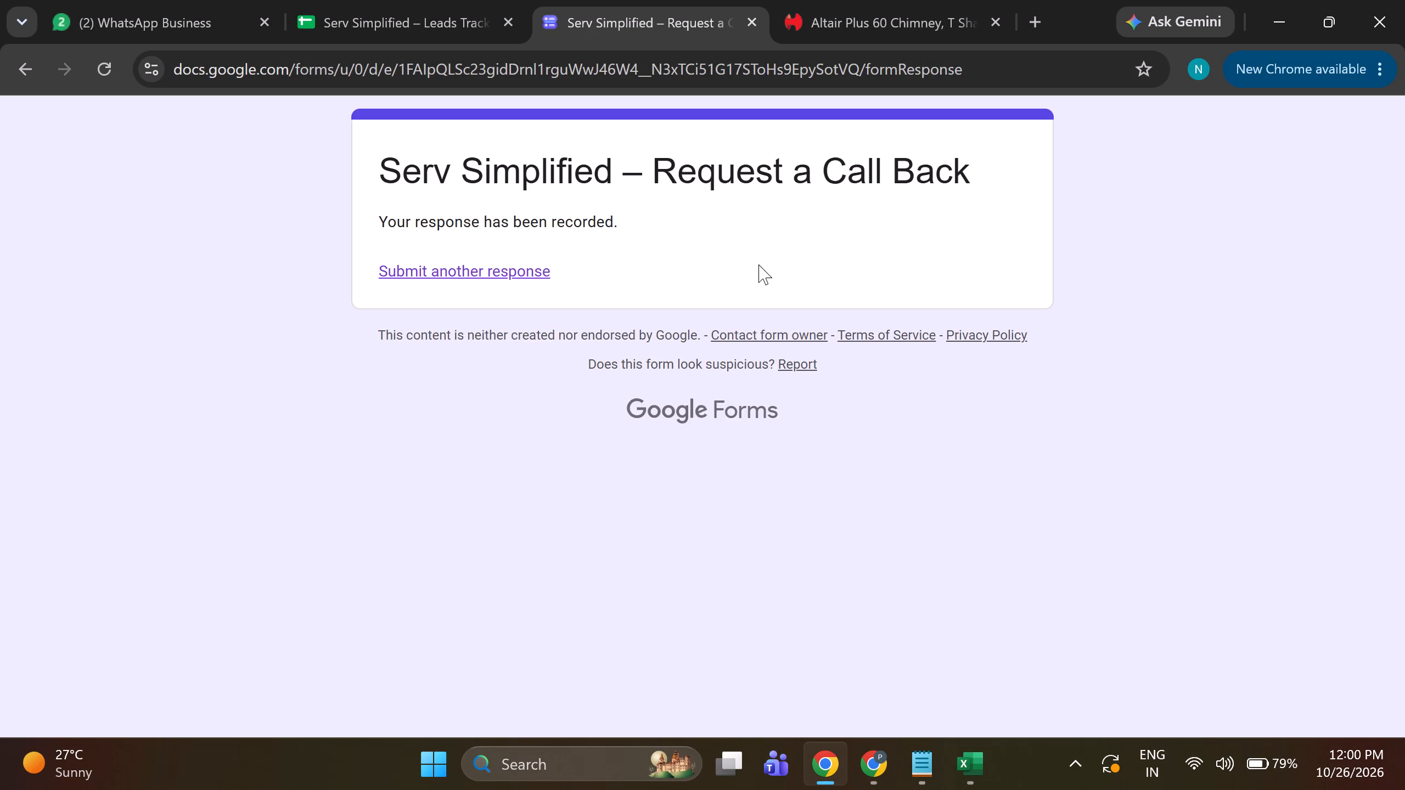
Switch to the Serv Simplified – Leads Tracker spreadsheet.
{"action": "left_click", "coordinate": [334, 1]}
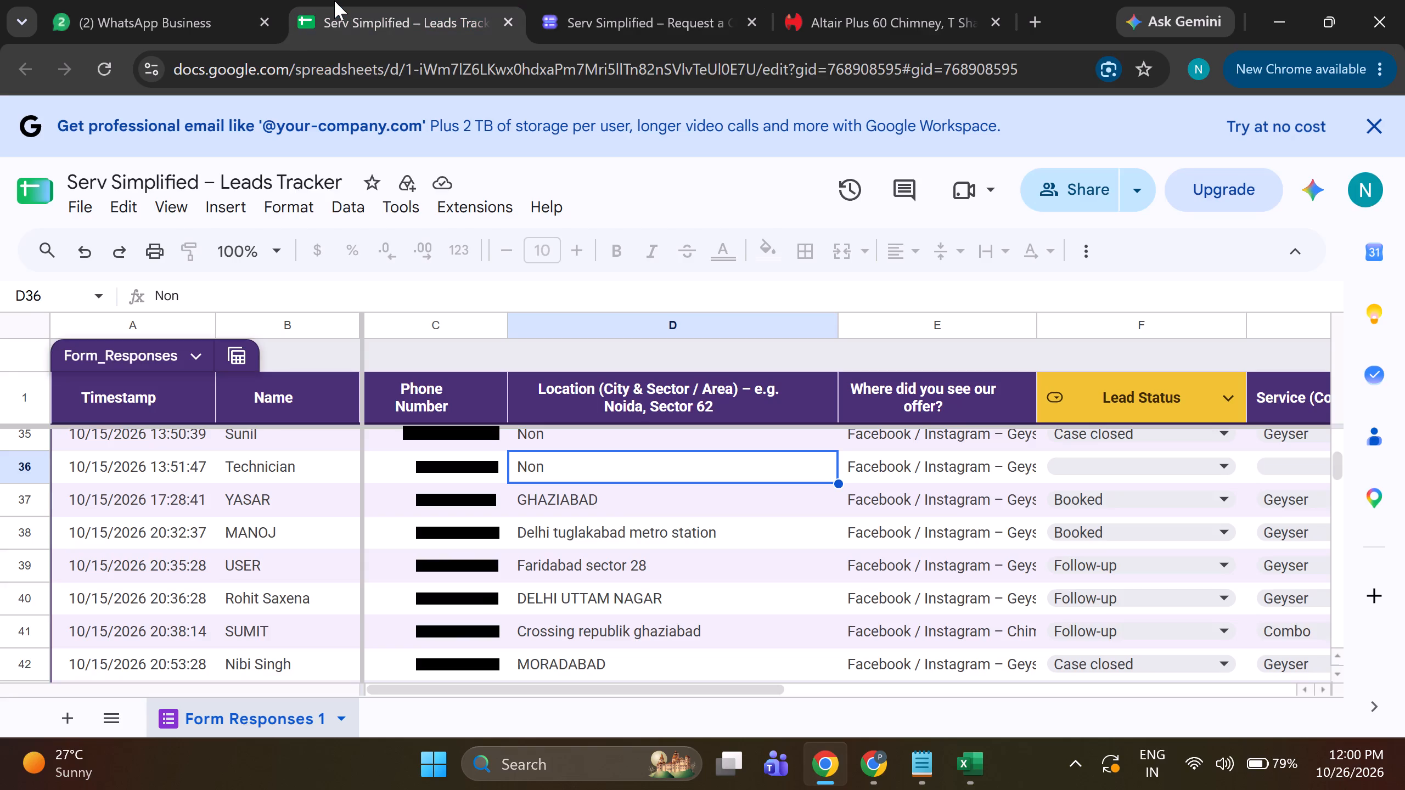
Copy the phone number of the newest NOIDA EXTENSION lead, in row 184 of the Serv Simplified – Leads Tracker.
{"action": "scroll", "coordinate": [698, 520], "scroll_direction": "down", "scroll_amount": 4}
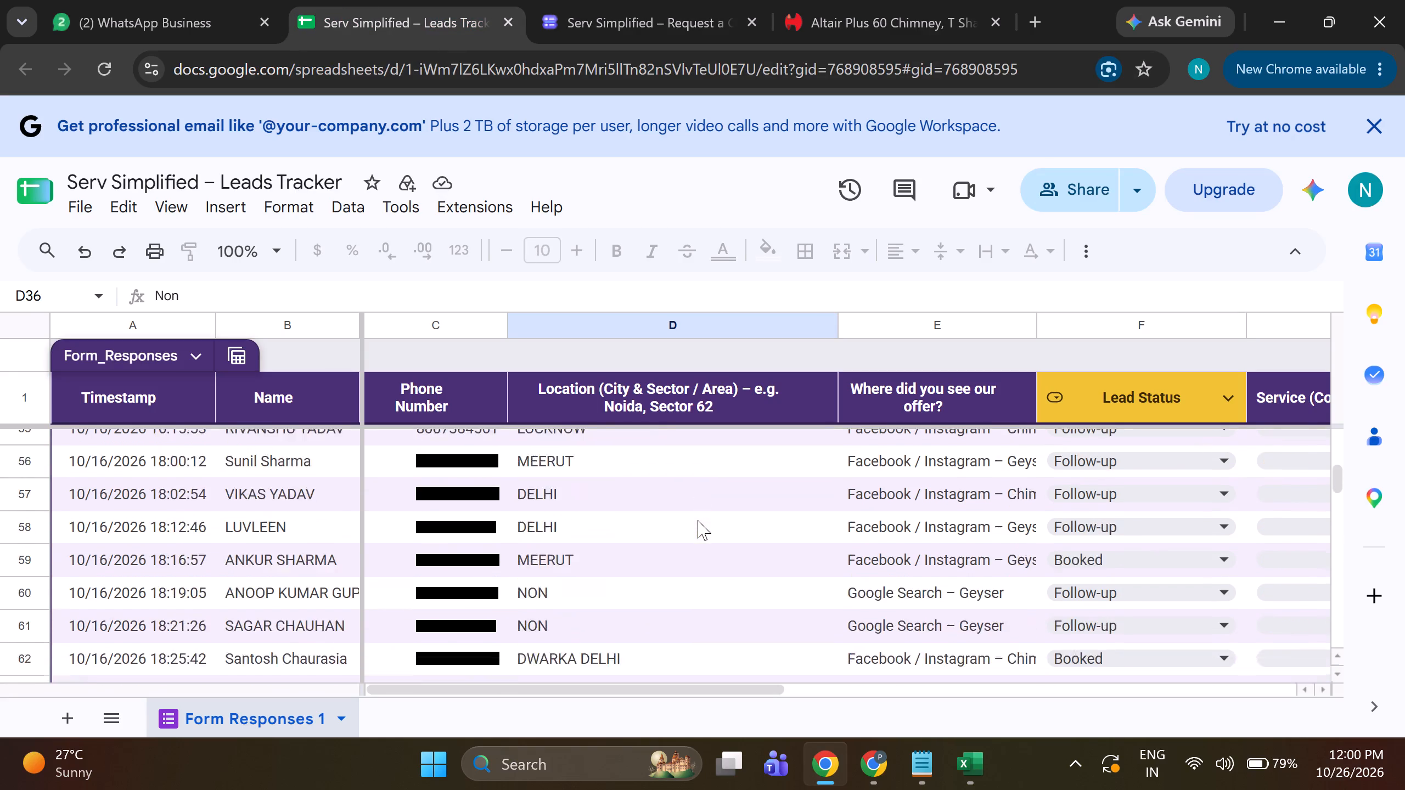
{"action": "scroll", "coordinate": [698, 520], "scroll_direction": "down", "scroll_amount": 5}
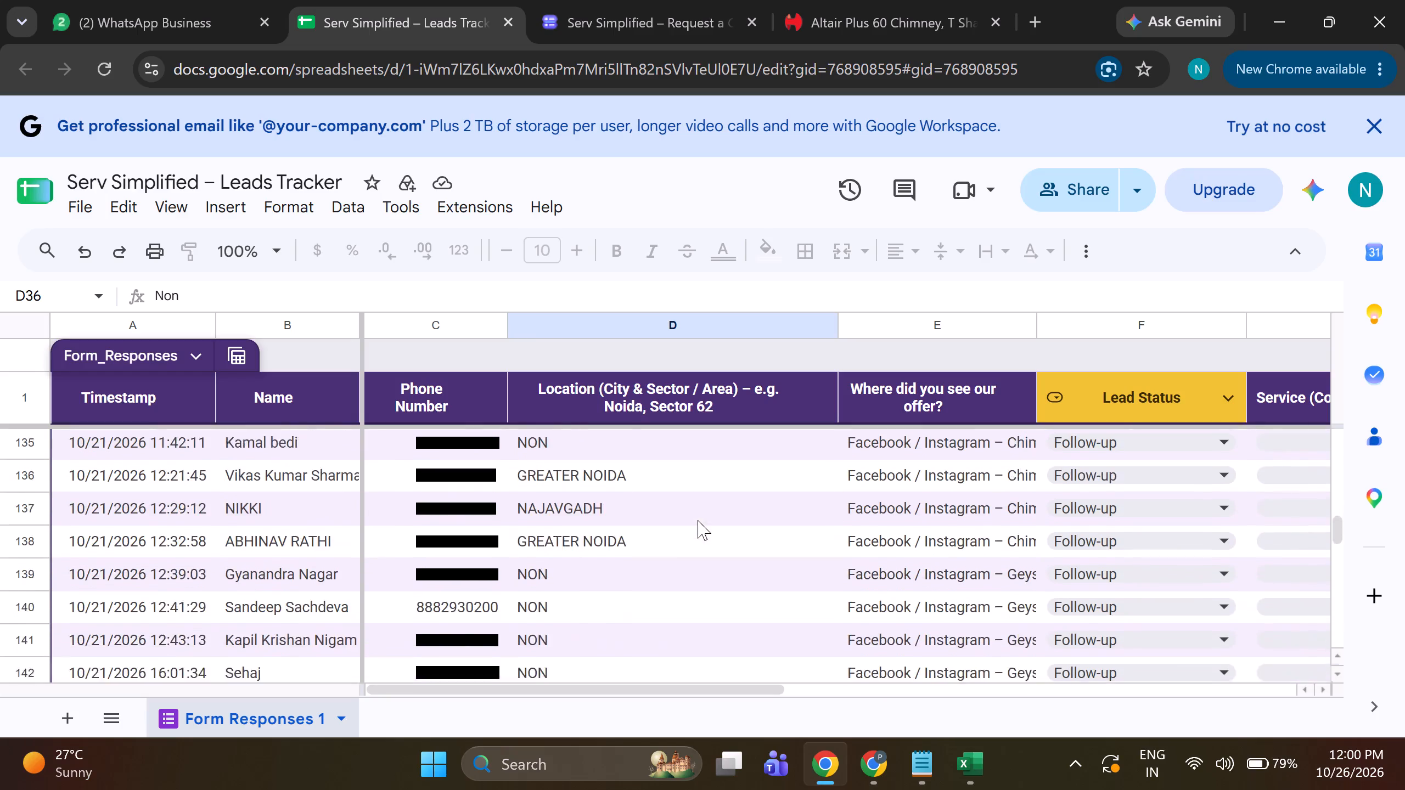
{"action": "scroll", "coordinate": [698, 520], "scroll_direction": "down", "scroll_amount": 2}
{"action": "scroll", "coordinate": [698, 520], "scroll_direction": "up", "scroll_amount": 3}
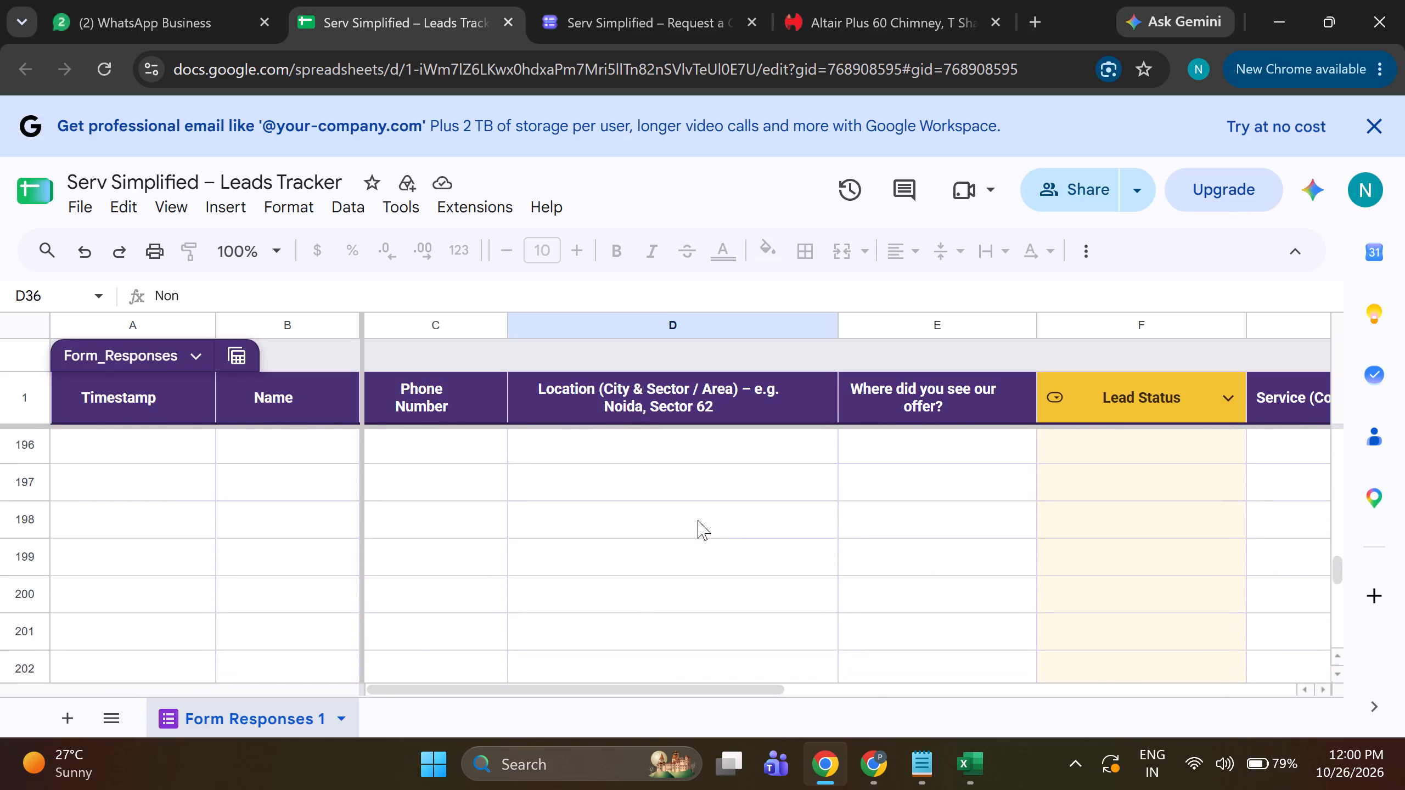
{"action": "scroll", "coordinate": [698, 520], "scroll_direction": "up", "scroll_amount": 2}
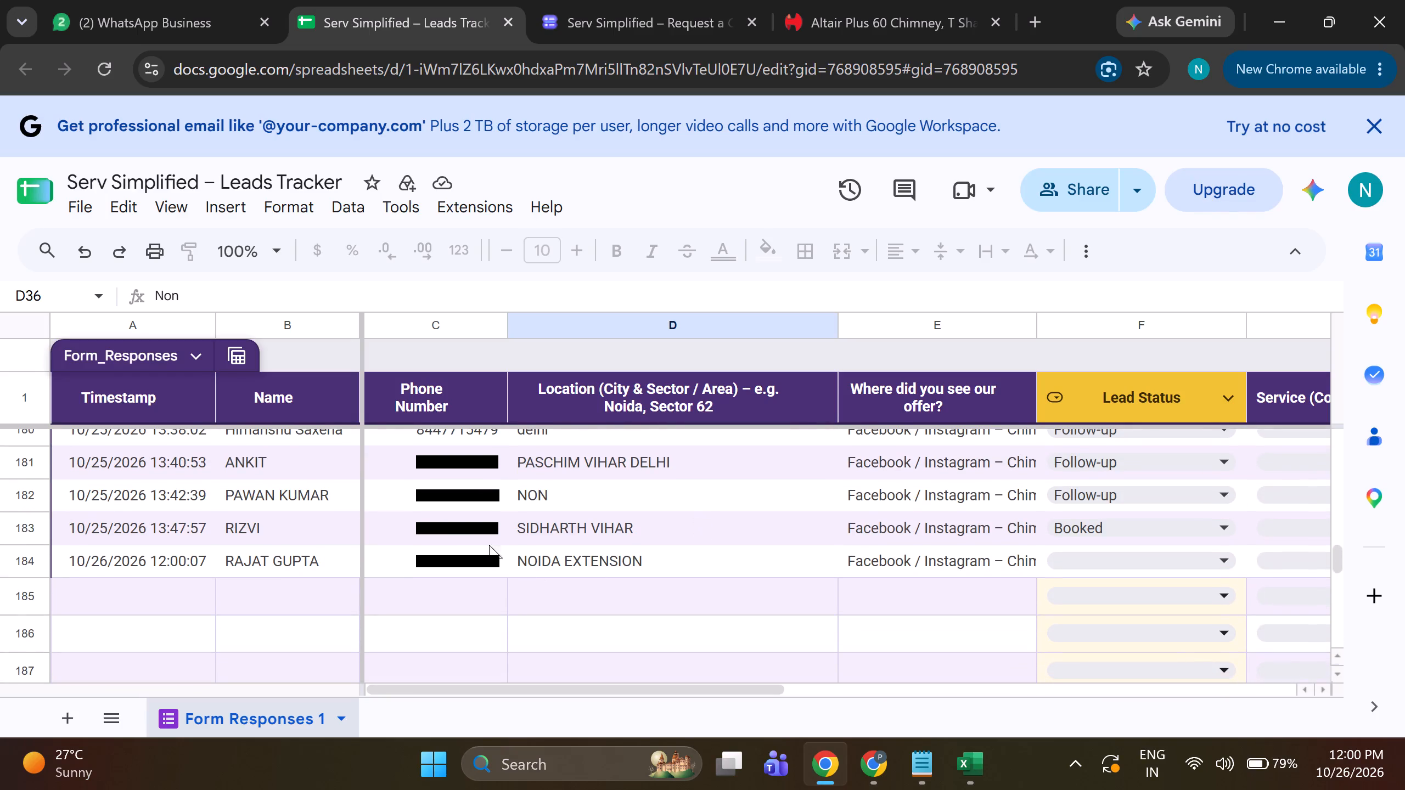
{"action": "left_click", "coordinate": [459, 571]}
{"action": "key", "text": "ctrl+c"}
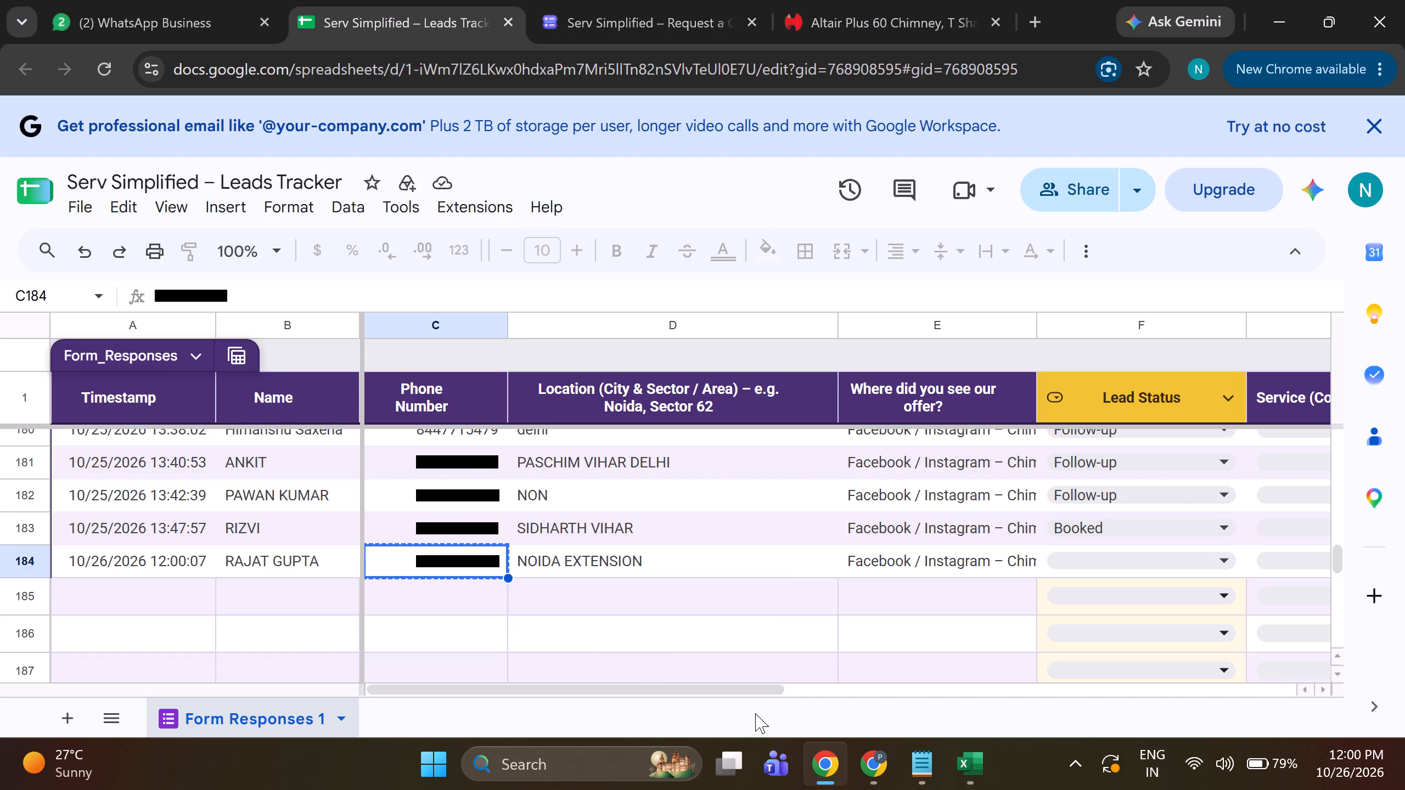
Paste the copied phone number into column E of the first empty row, 145, on the Lead Tracker sheet of Master sheet 2026.
{"action": "left_click", "coordinate": [868, 756]}
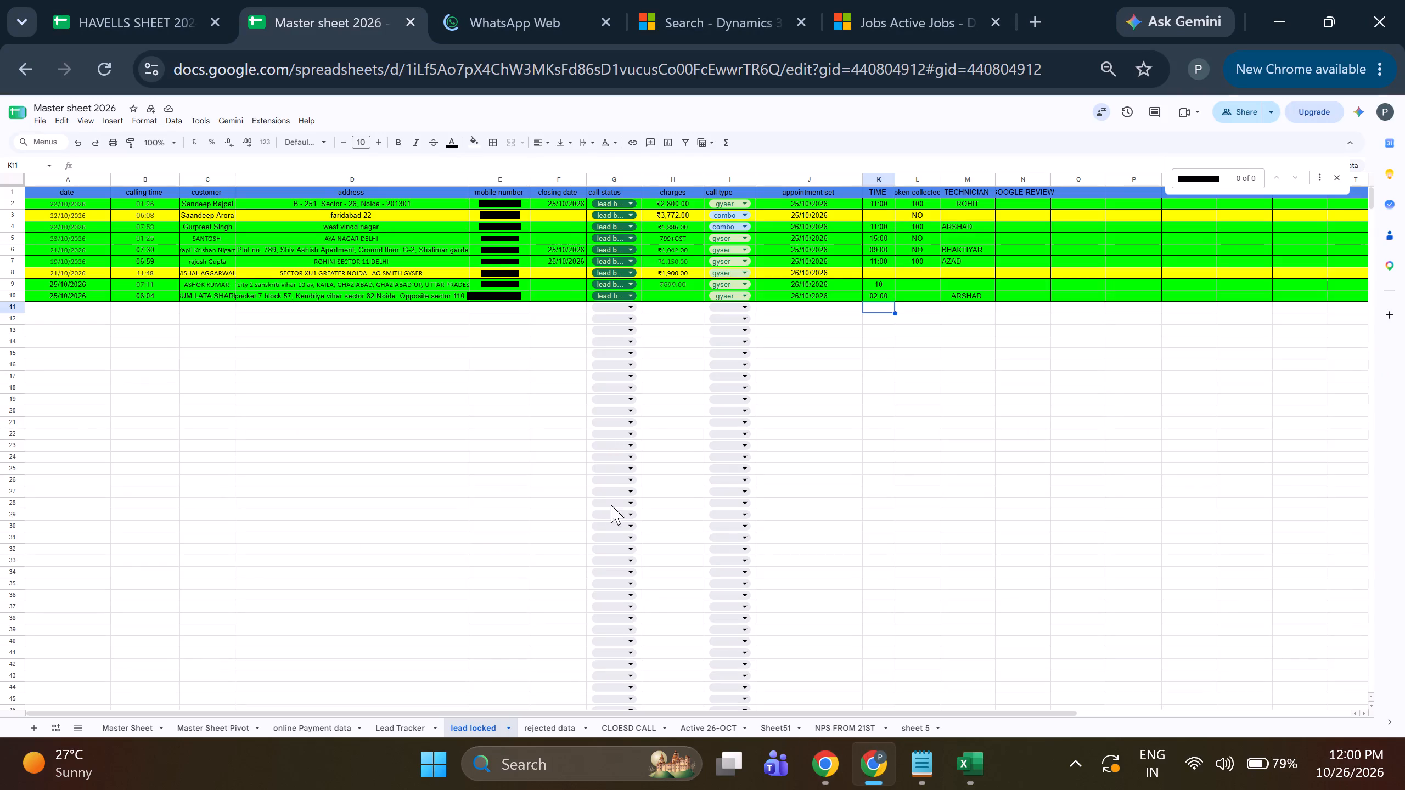
{"action": "left_click", "coordinate": [411, 730]}
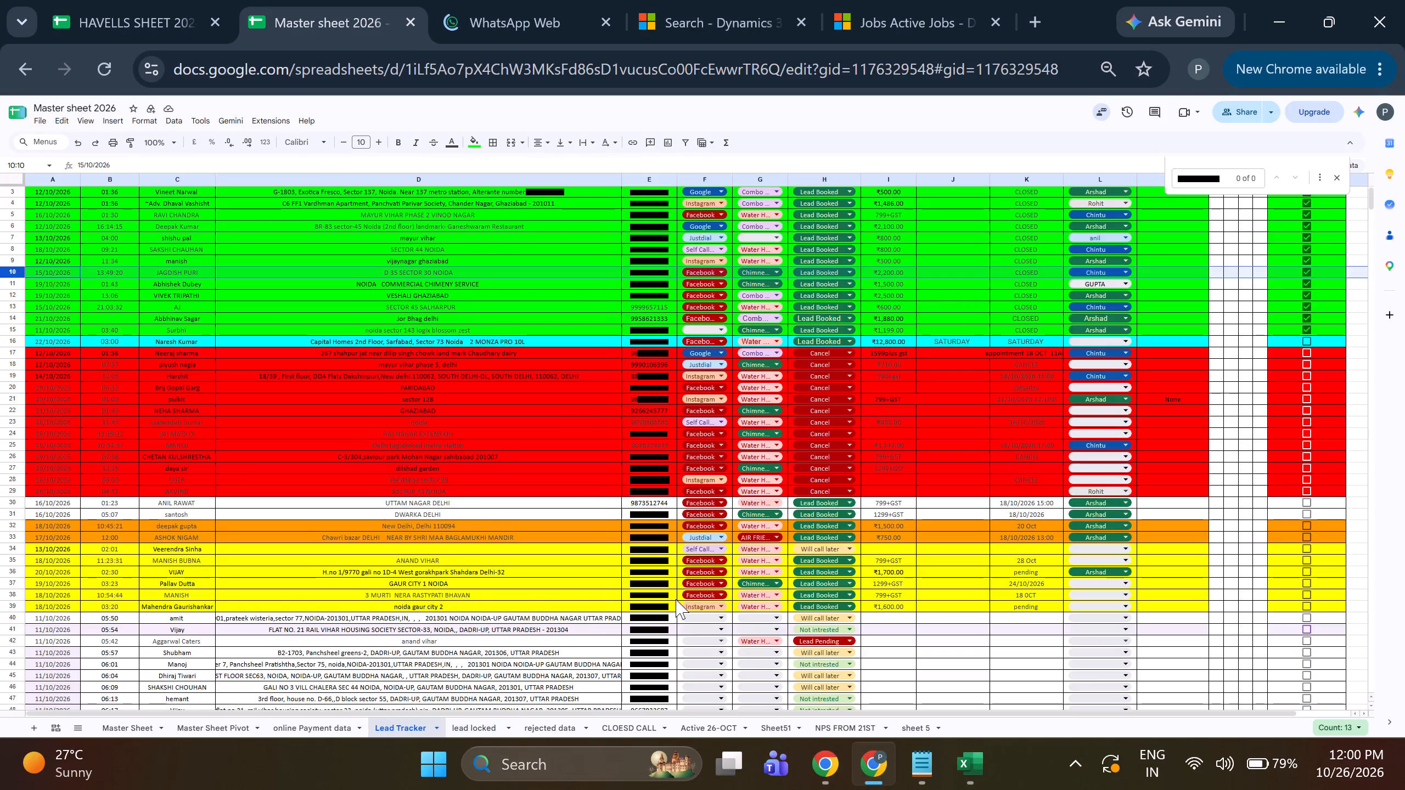
{"action": "scroll", "coordinate": [676, 599], "scroll_direction": "down", "scroll_amount": 8}
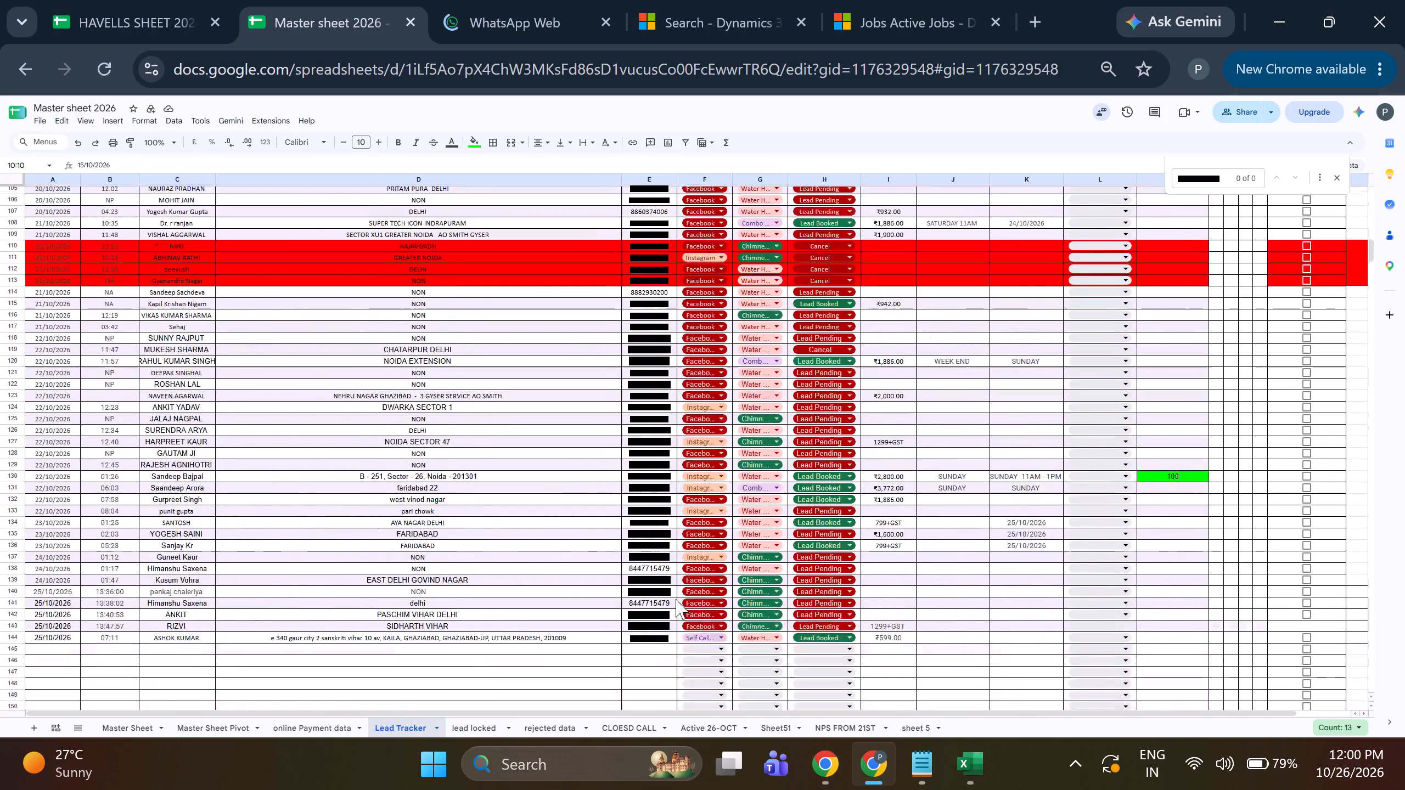
{"action": "scroll", "coordinate": [676, 599], "scroll_direction": "down", "scroll_amount": 1}
{"action": "left_click", "coordinate": [643, 444]}
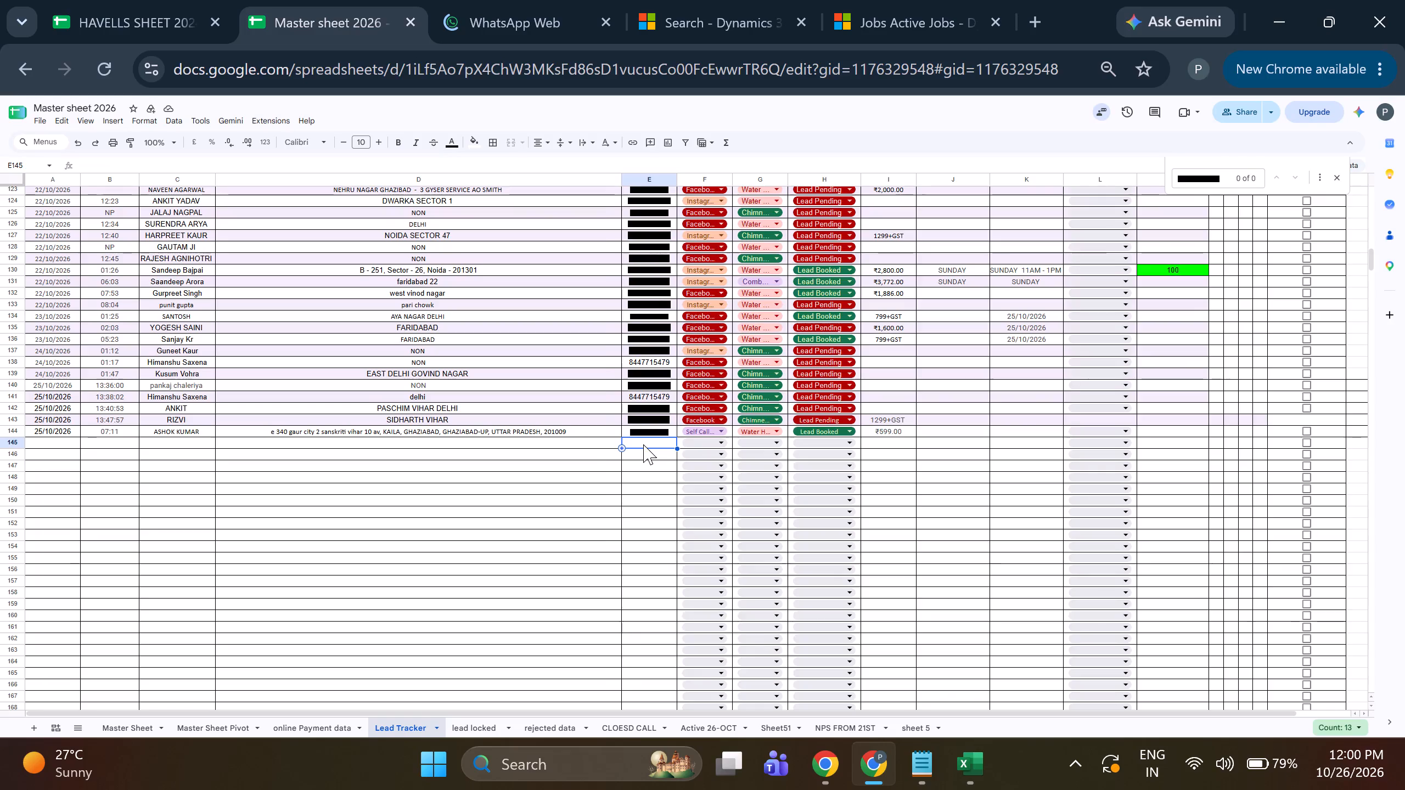
{"action": "key", "text": "ctrl+v"}
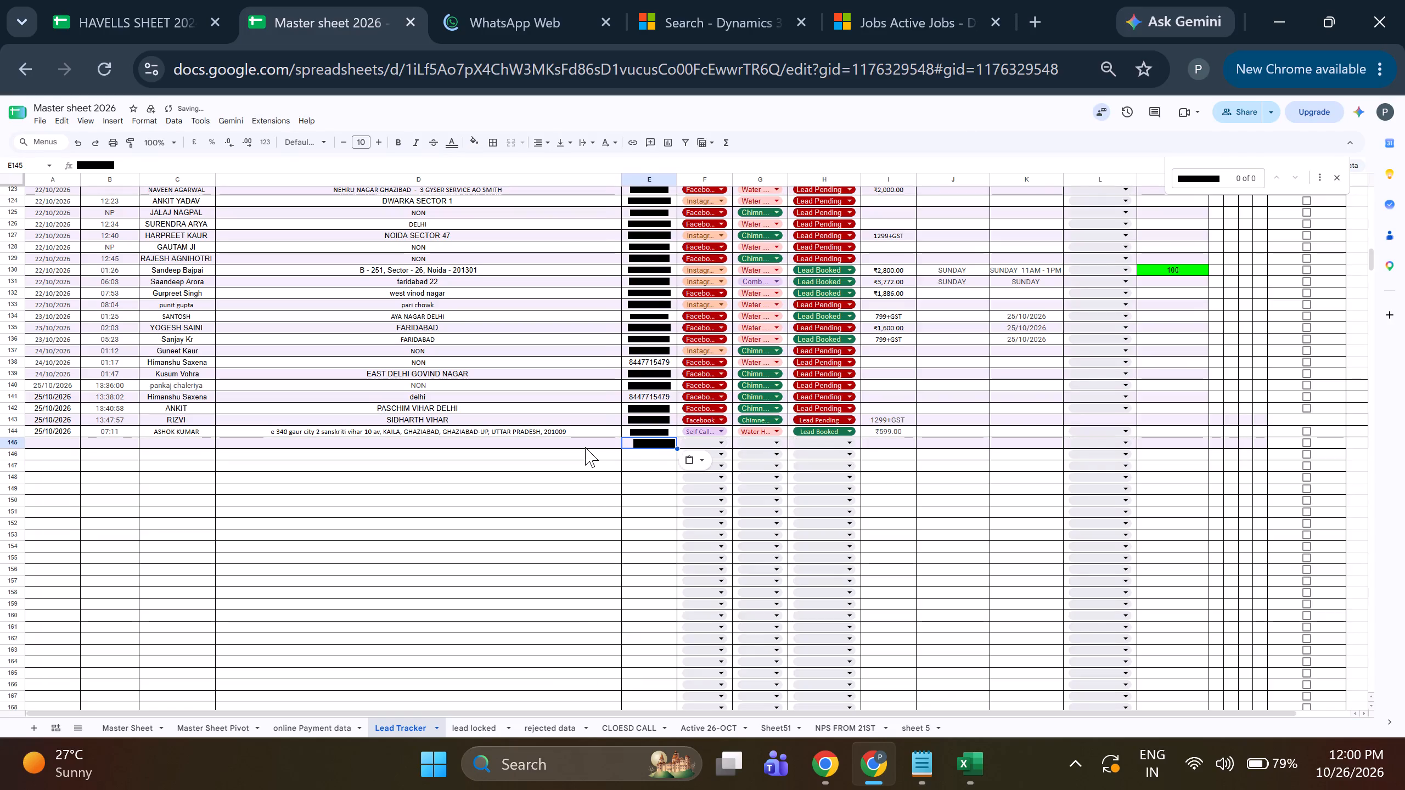
Enter NOIDA EXTENSION as the address and add the customer's name in capitals in row 145.
{"action": "left_click", "coordinate": [585, 447]}
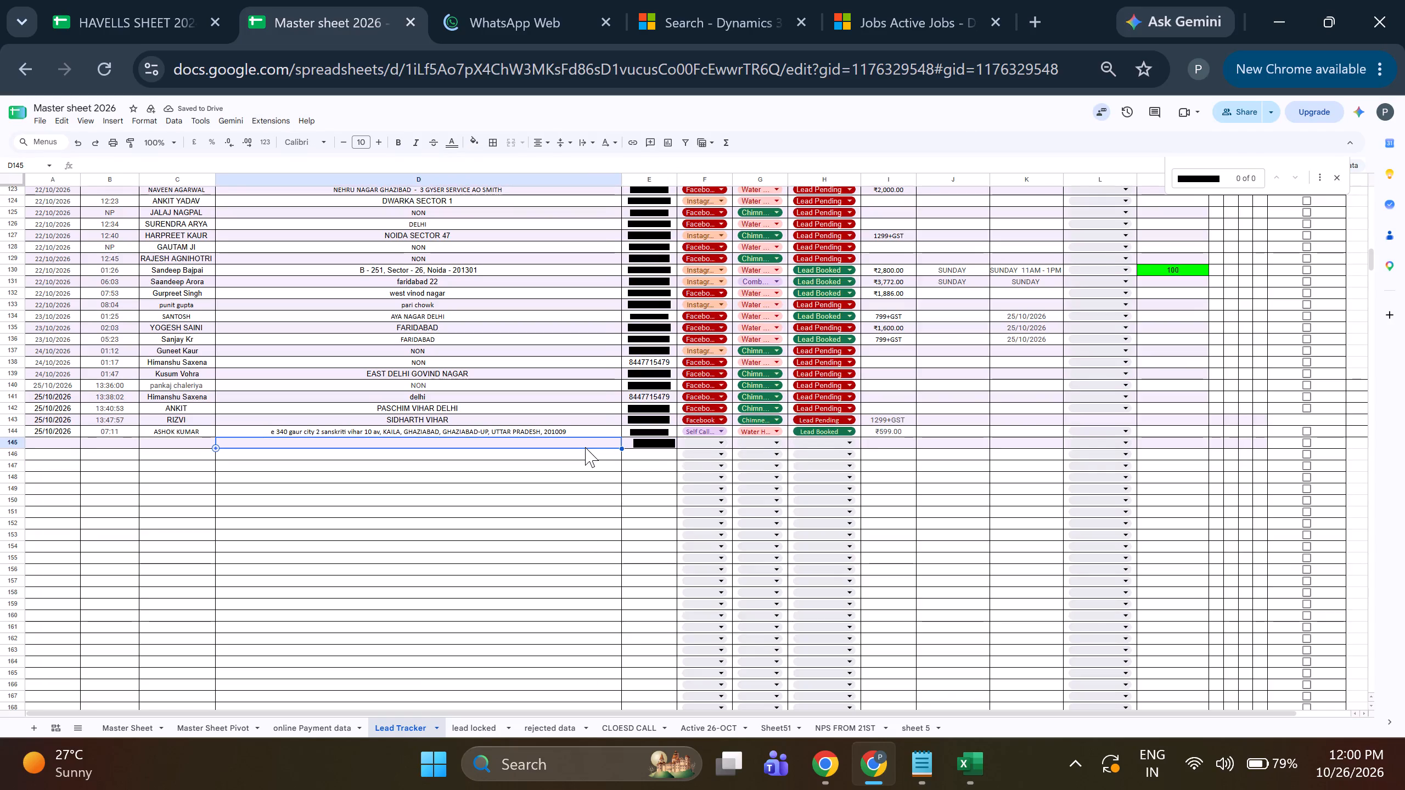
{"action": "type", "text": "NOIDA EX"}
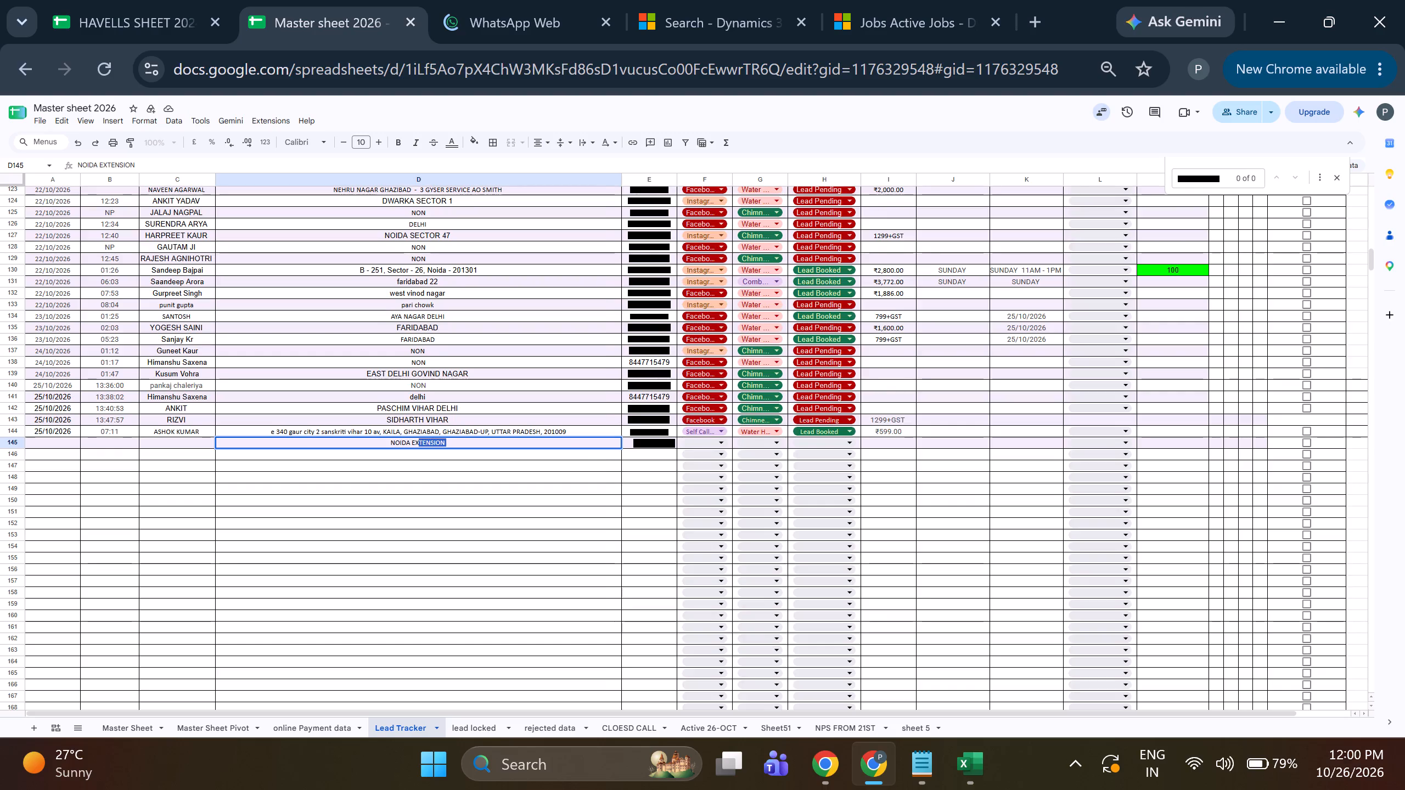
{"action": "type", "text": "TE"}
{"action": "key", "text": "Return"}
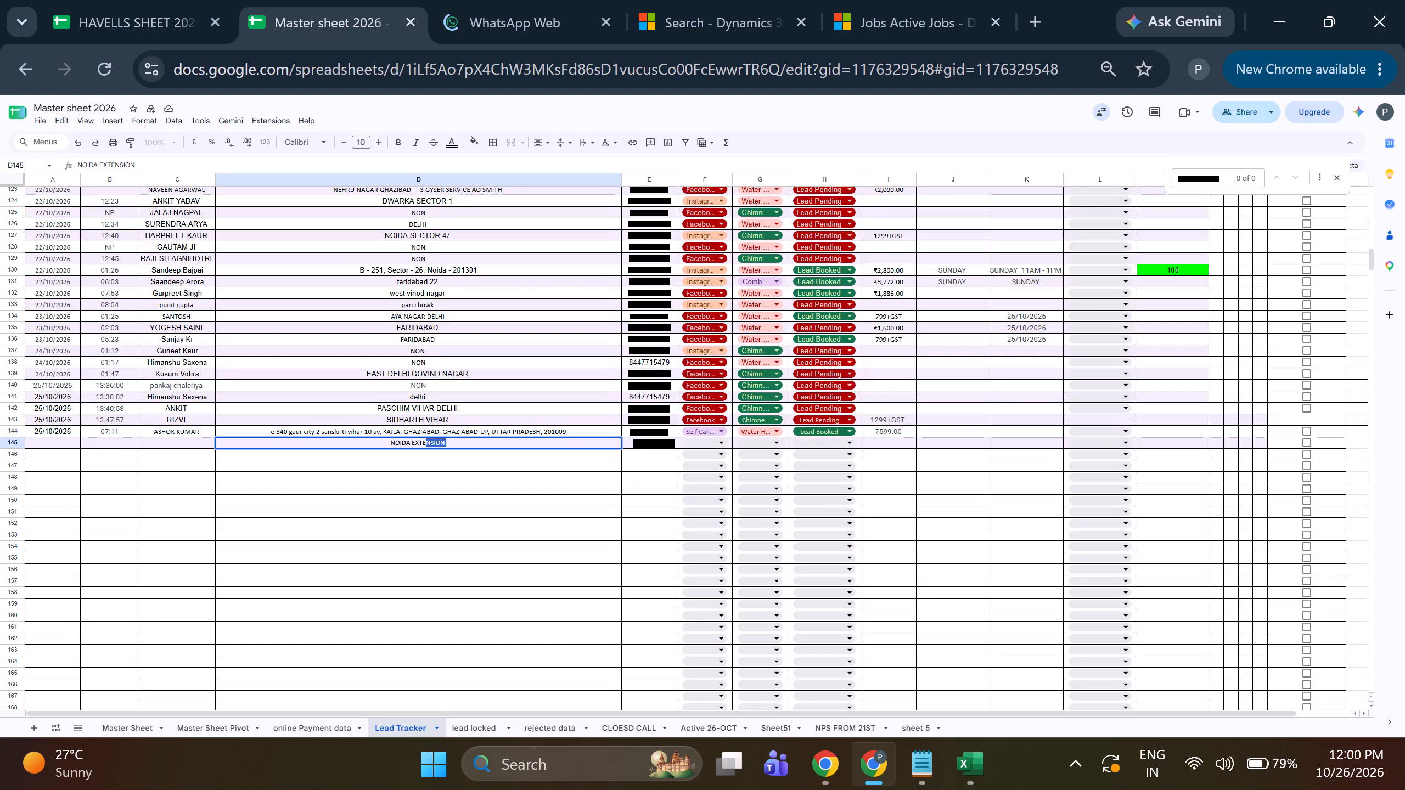
{"action": "left_click", "coordinate": [164, 439]}
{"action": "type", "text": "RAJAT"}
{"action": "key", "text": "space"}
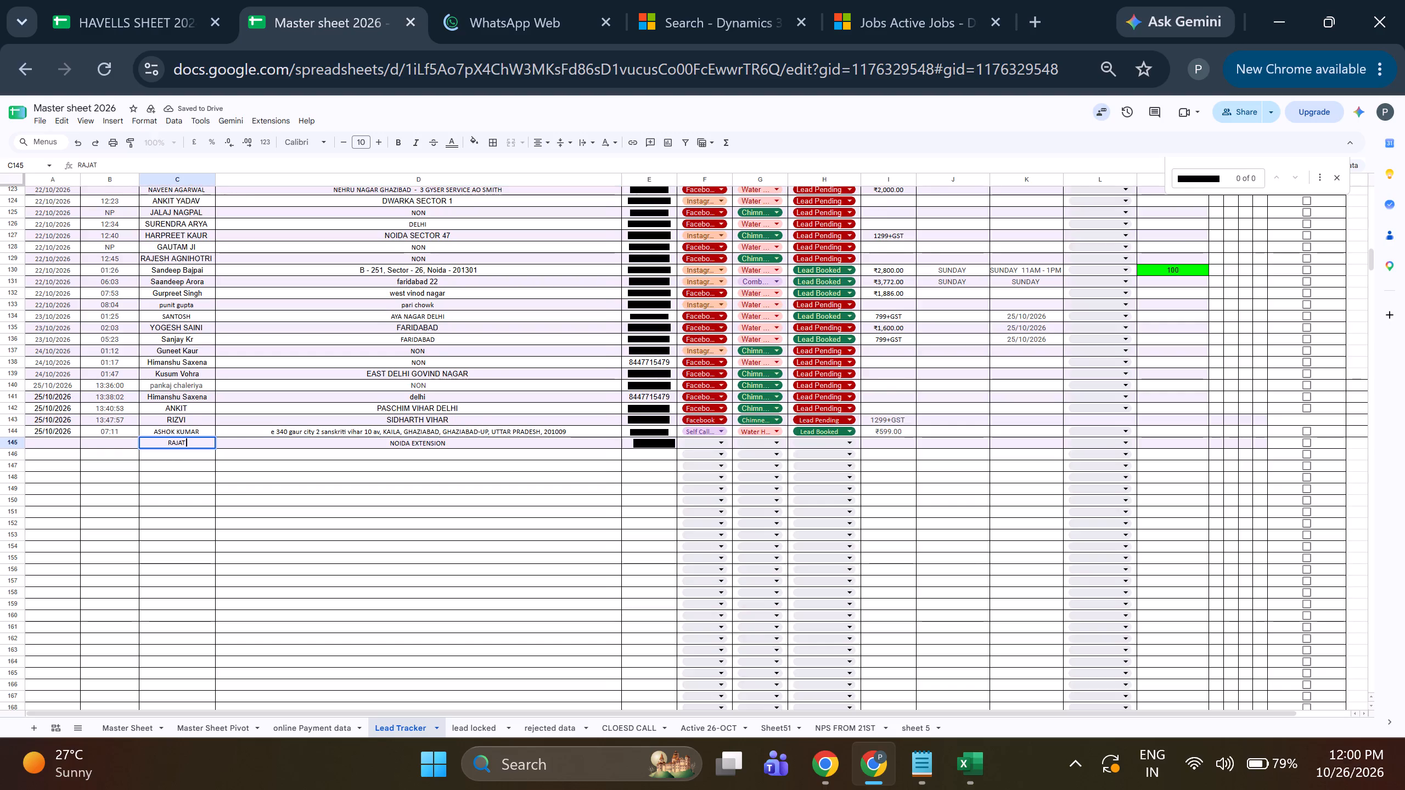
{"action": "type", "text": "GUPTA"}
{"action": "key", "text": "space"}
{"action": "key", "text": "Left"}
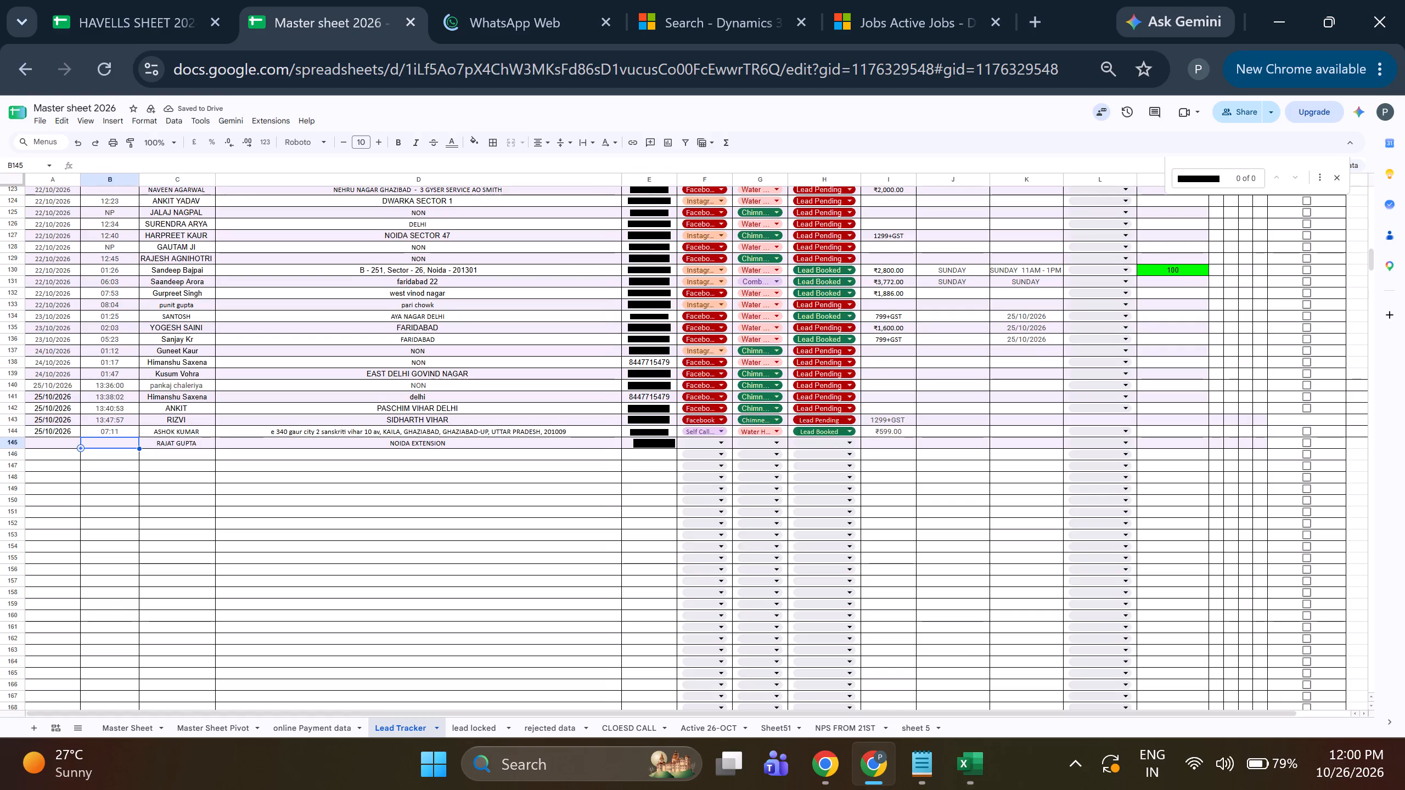
Enter the time 11:23 and the date 26/10/2026 for the new lead in row 145.
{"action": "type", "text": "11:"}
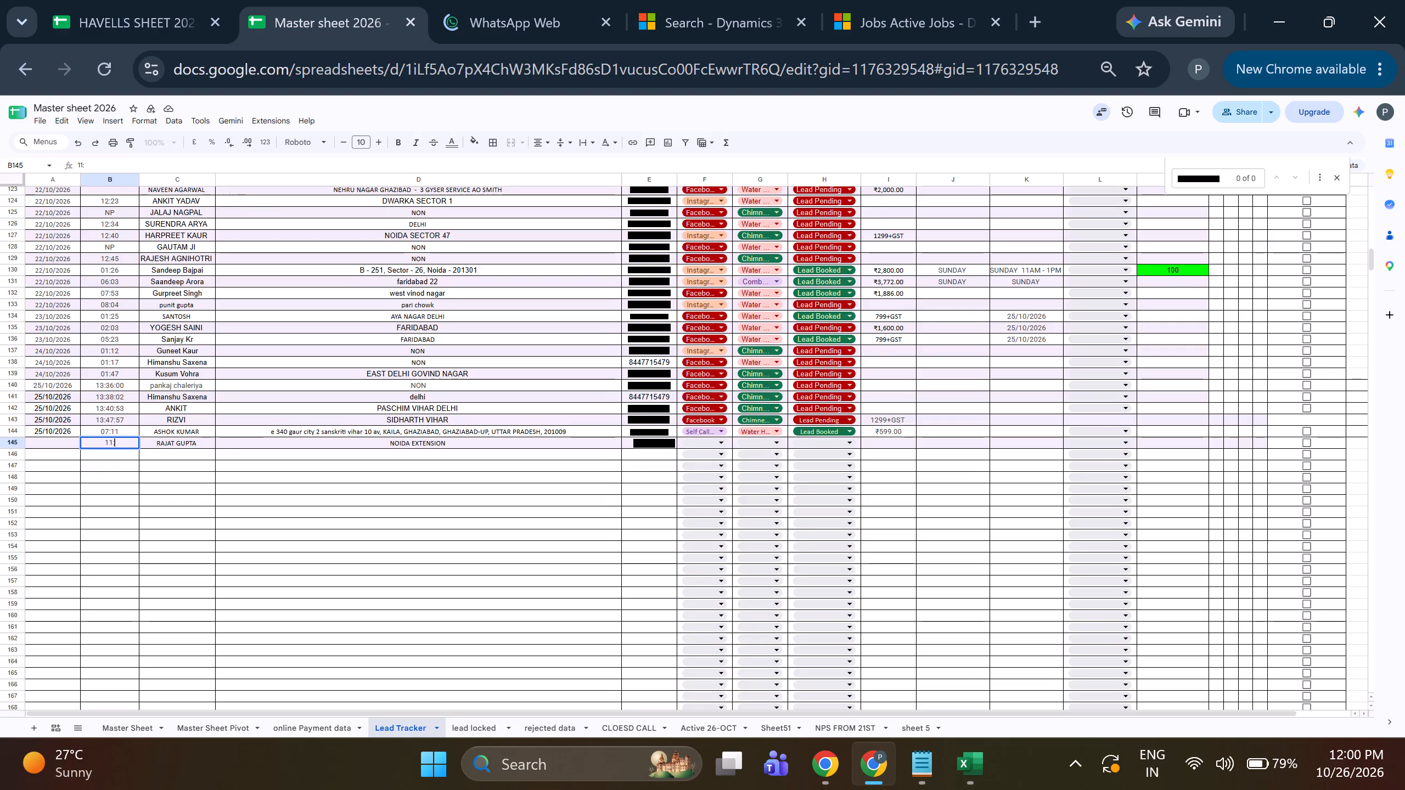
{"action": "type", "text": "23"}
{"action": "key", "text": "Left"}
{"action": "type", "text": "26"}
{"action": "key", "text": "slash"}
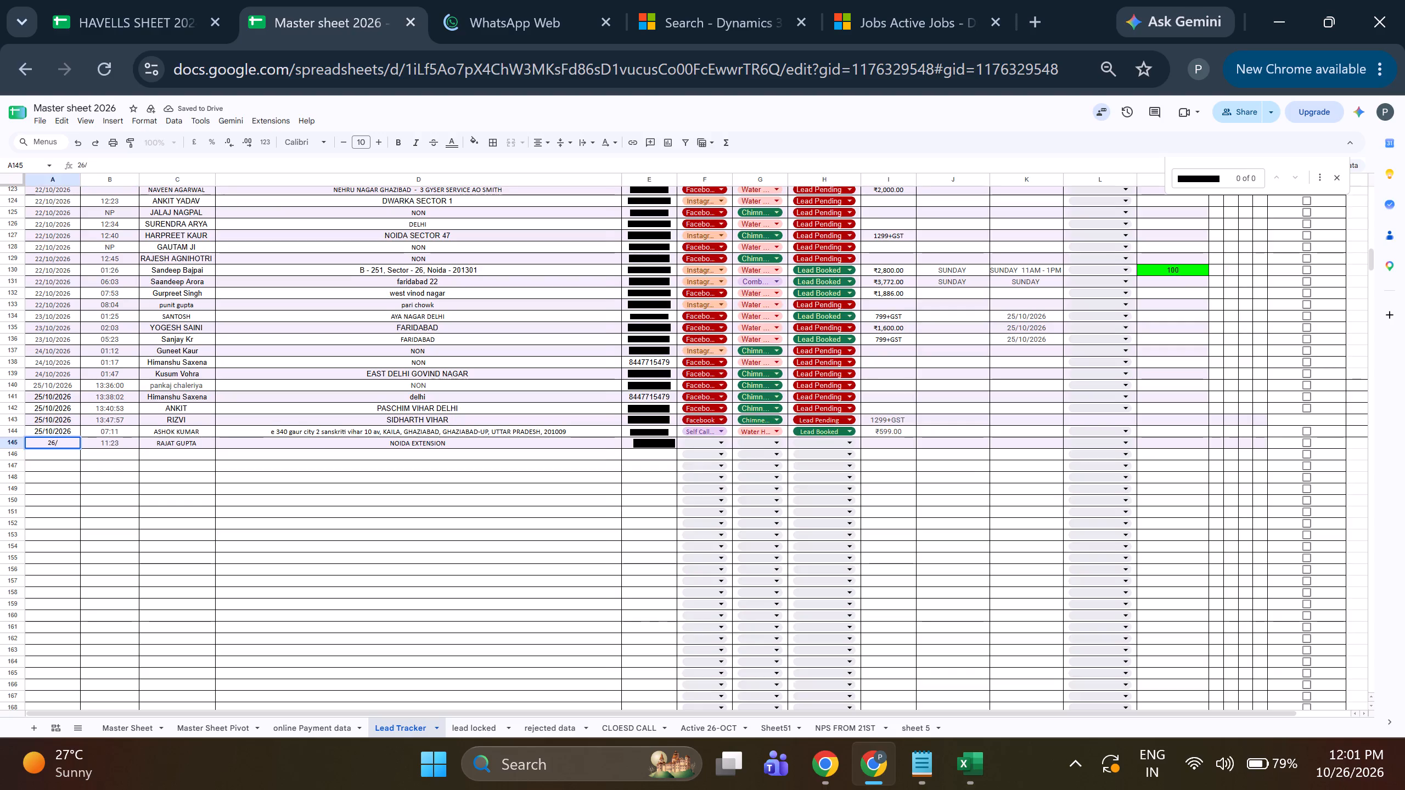
Complete the new lead's date in row 145 as 26/10/2026.
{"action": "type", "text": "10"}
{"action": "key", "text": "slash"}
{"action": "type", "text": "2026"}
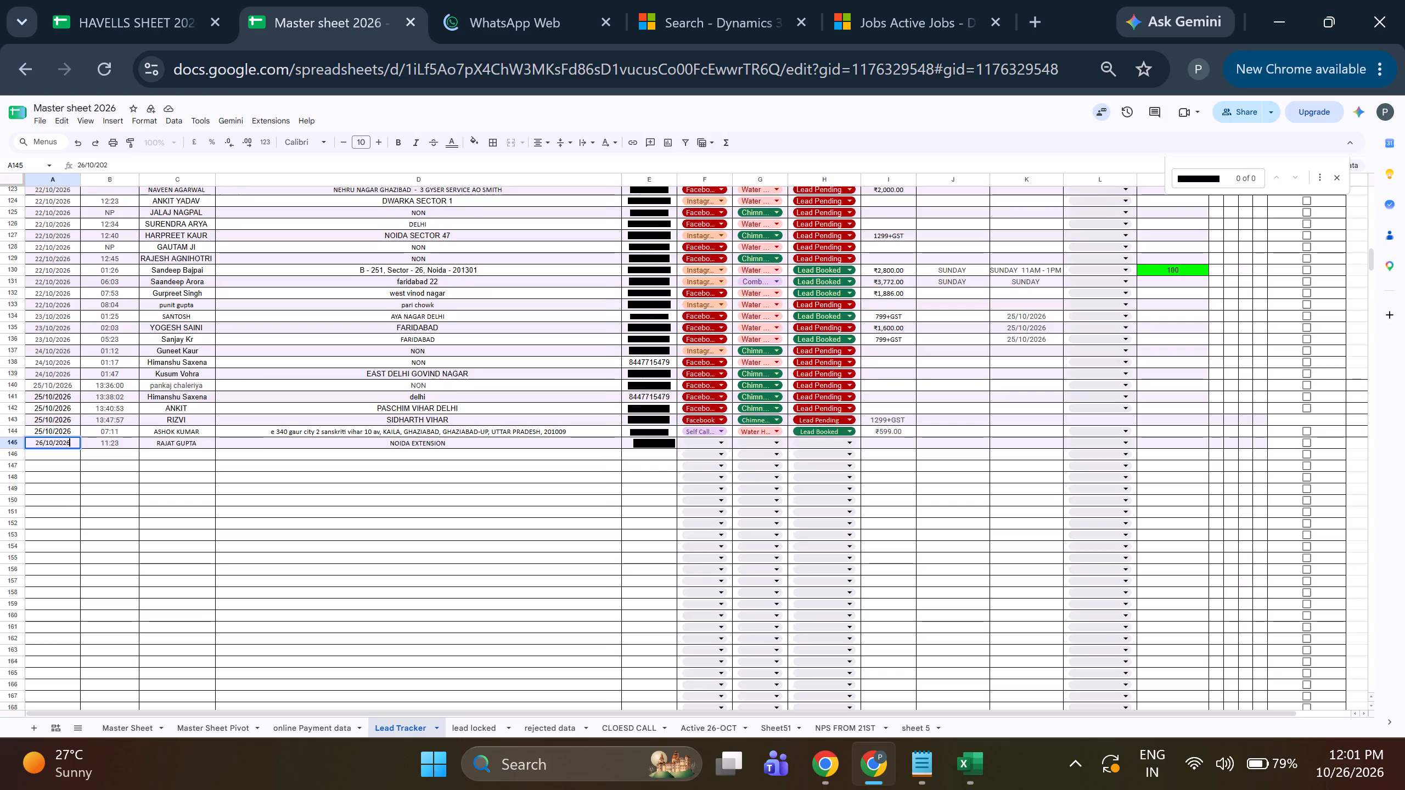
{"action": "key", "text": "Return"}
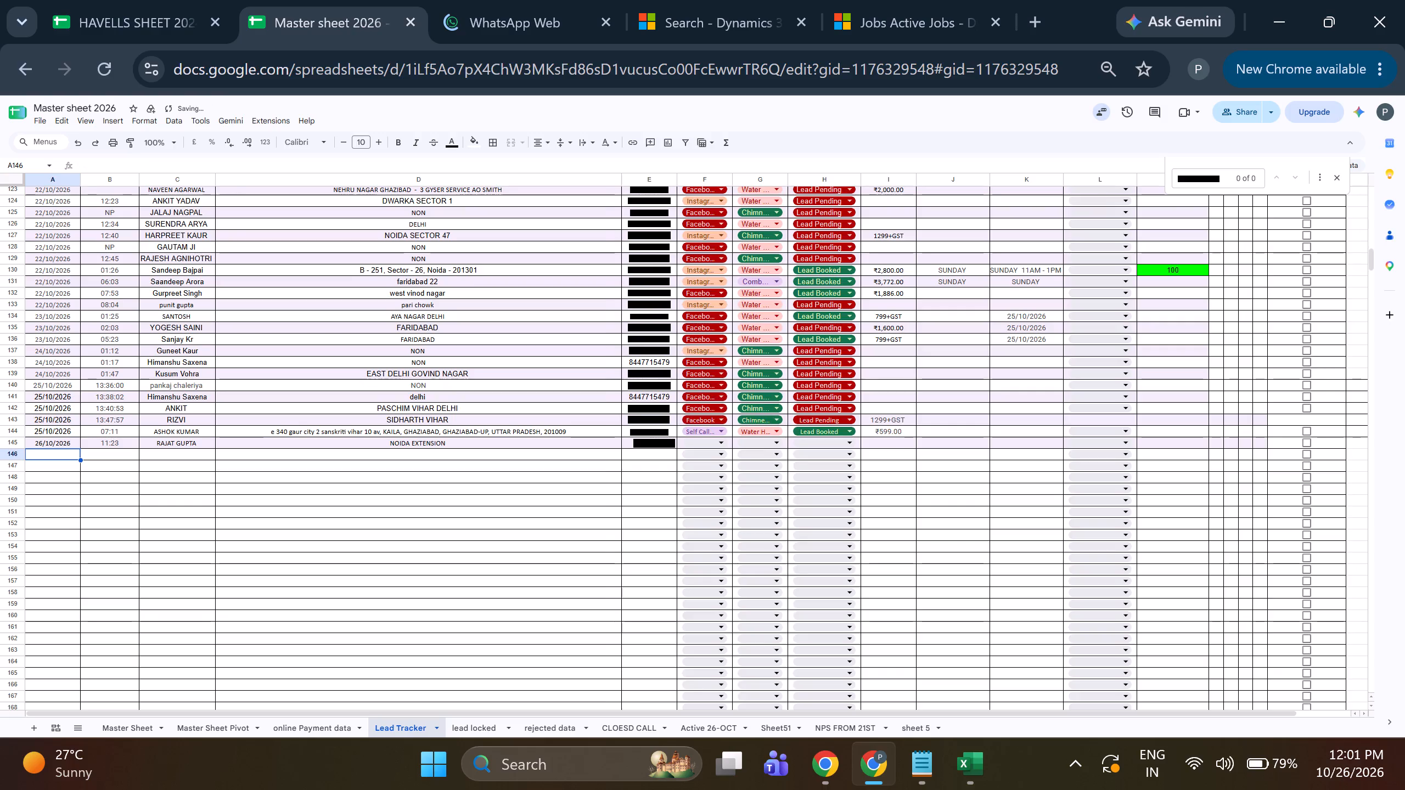
Set the lead source in column F of row 145 to Facebook.
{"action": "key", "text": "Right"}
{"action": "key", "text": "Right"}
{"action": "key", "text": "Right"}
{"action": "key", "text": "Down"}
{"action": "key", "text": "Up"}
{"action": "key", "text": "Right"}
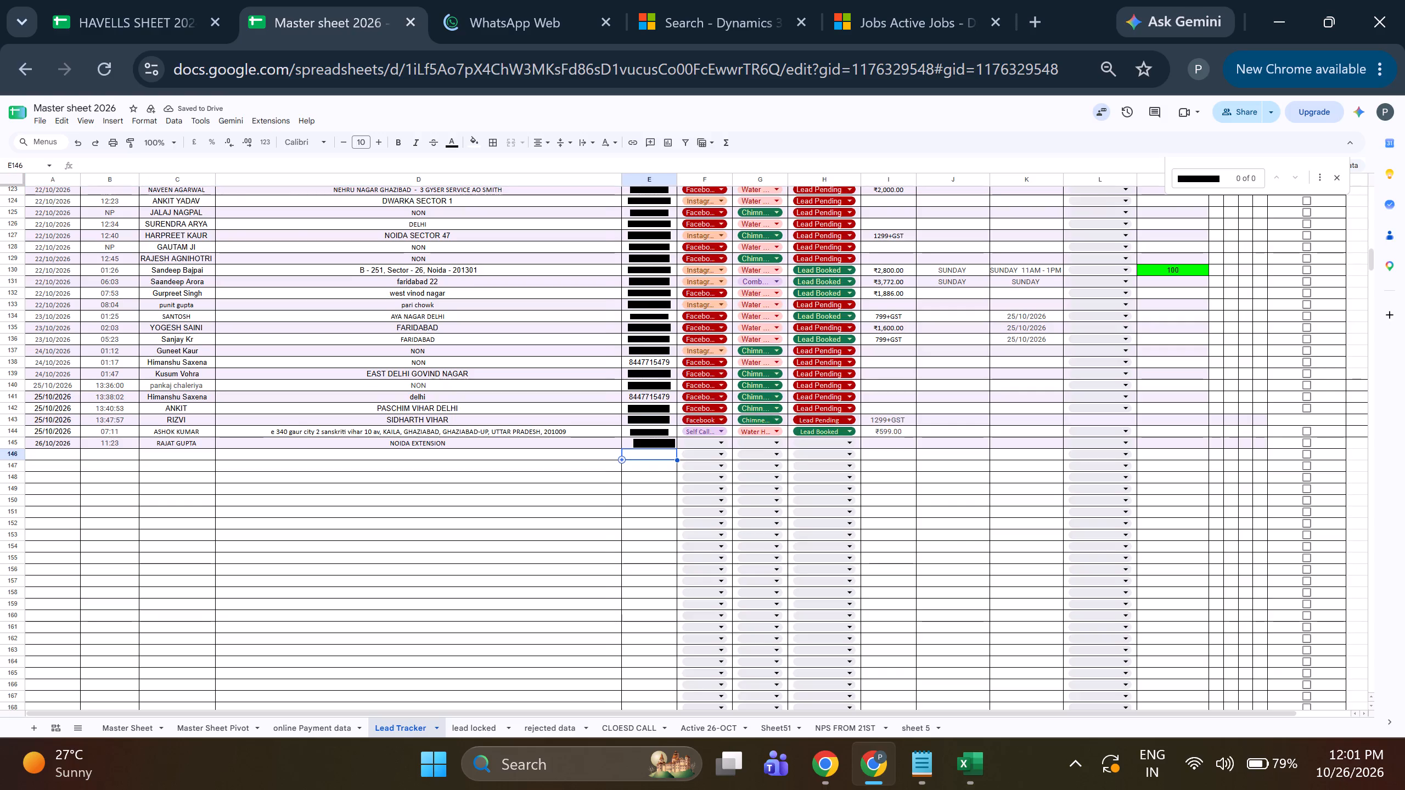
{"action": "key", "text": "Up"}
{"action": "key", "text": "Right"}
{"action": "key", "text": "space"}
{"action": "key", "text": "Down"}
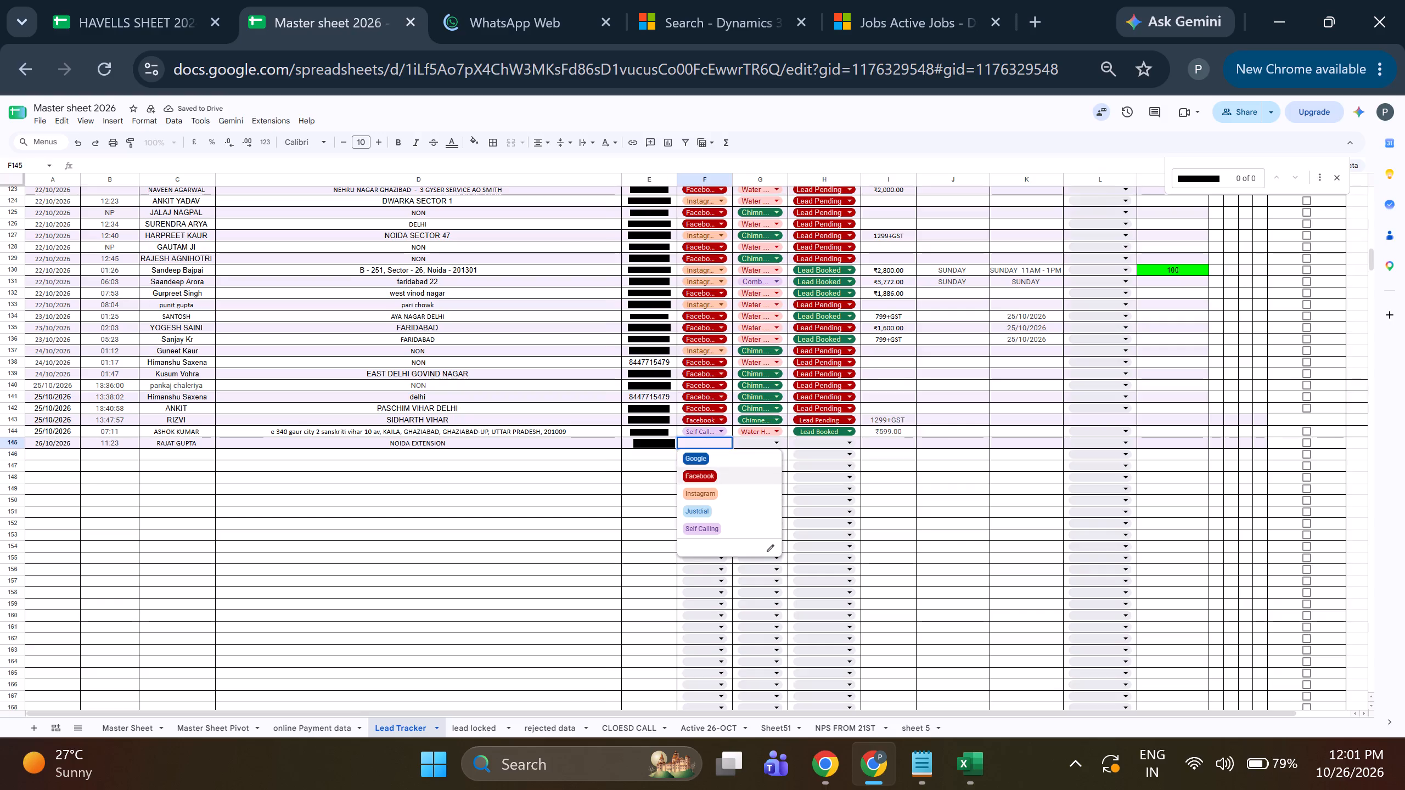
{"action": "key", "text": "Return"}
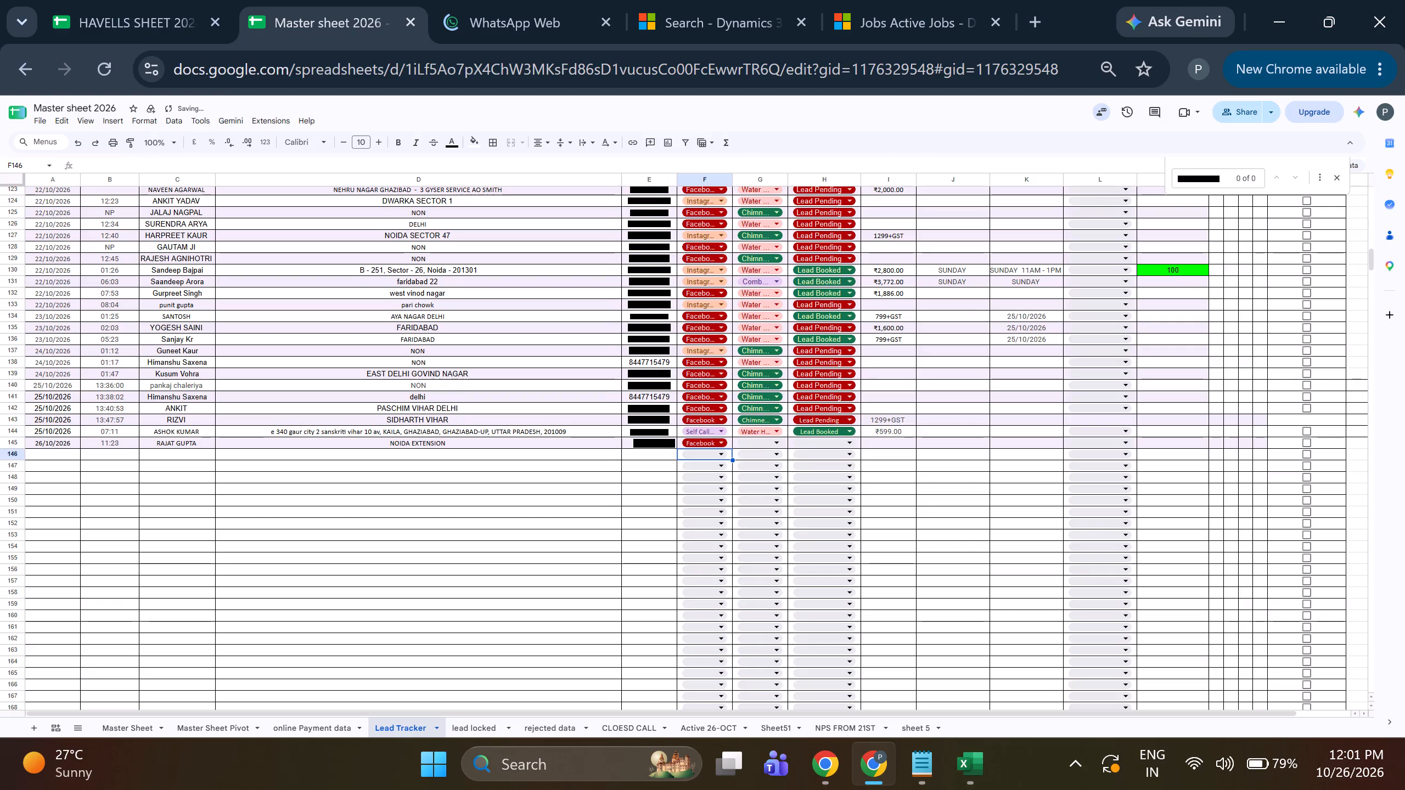
Set the service type in column G of row 145 to Chimney Service.
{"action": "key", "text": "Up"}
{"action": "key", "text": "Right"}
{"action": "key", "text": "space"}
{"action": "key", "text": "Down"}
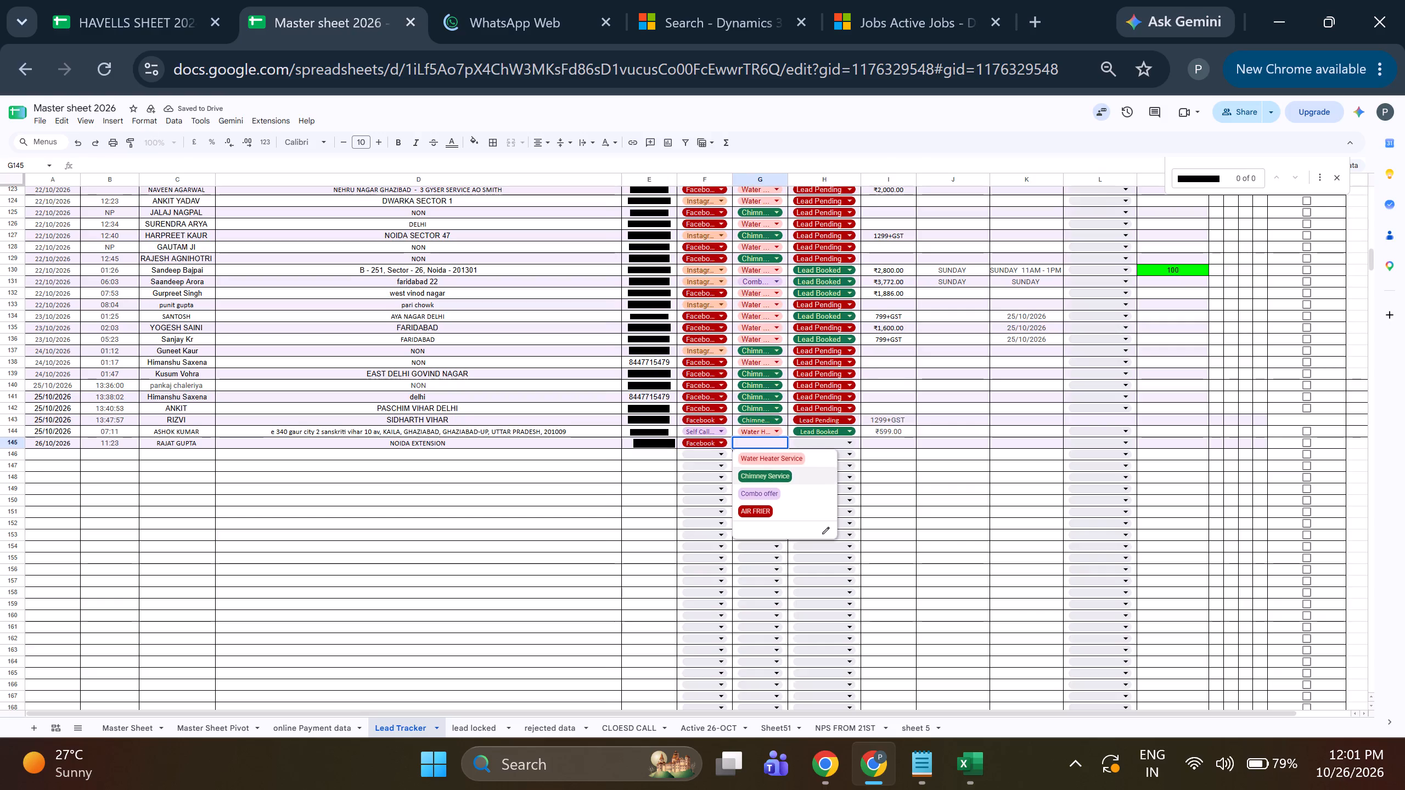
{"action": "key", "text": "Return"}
Set the lead status in column H of row 145 to Lead Pending.
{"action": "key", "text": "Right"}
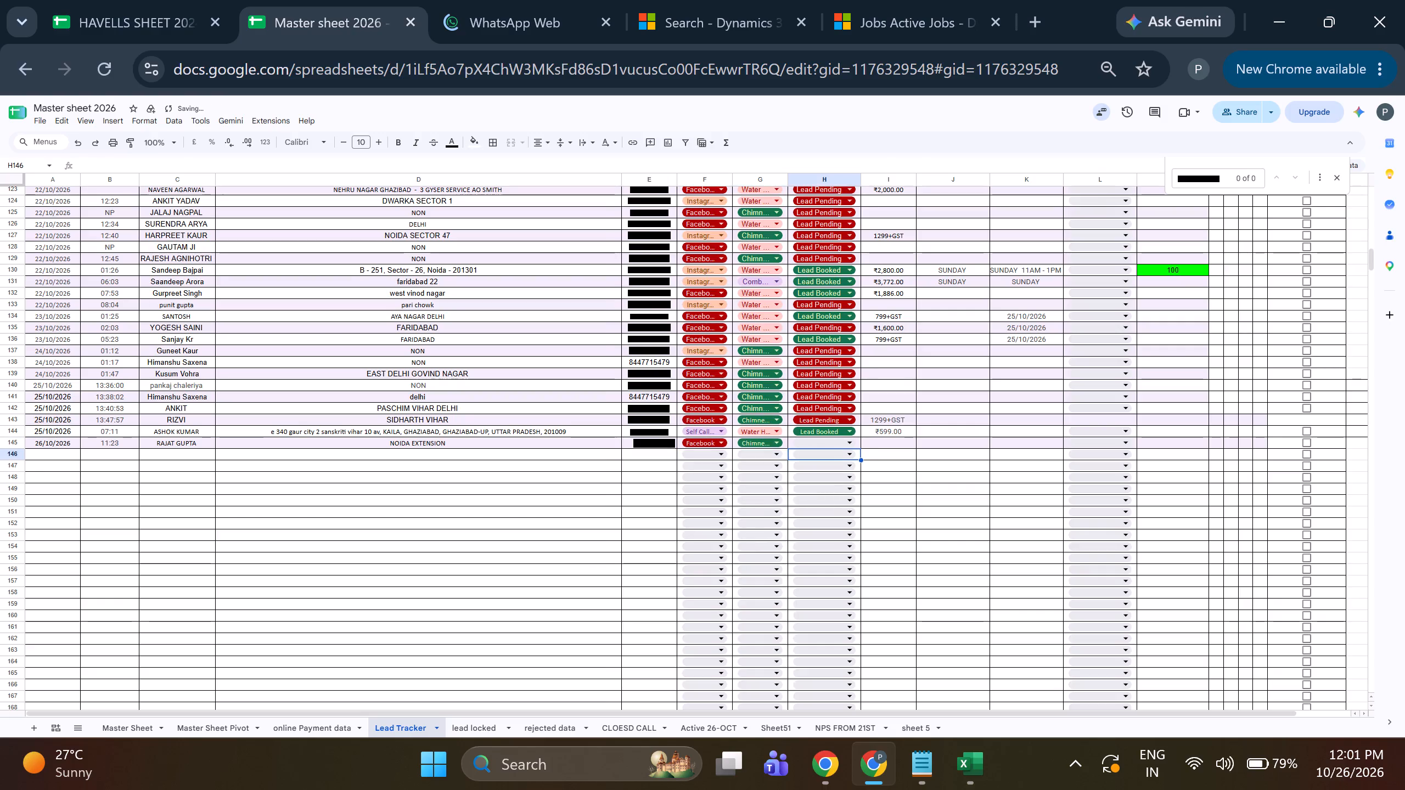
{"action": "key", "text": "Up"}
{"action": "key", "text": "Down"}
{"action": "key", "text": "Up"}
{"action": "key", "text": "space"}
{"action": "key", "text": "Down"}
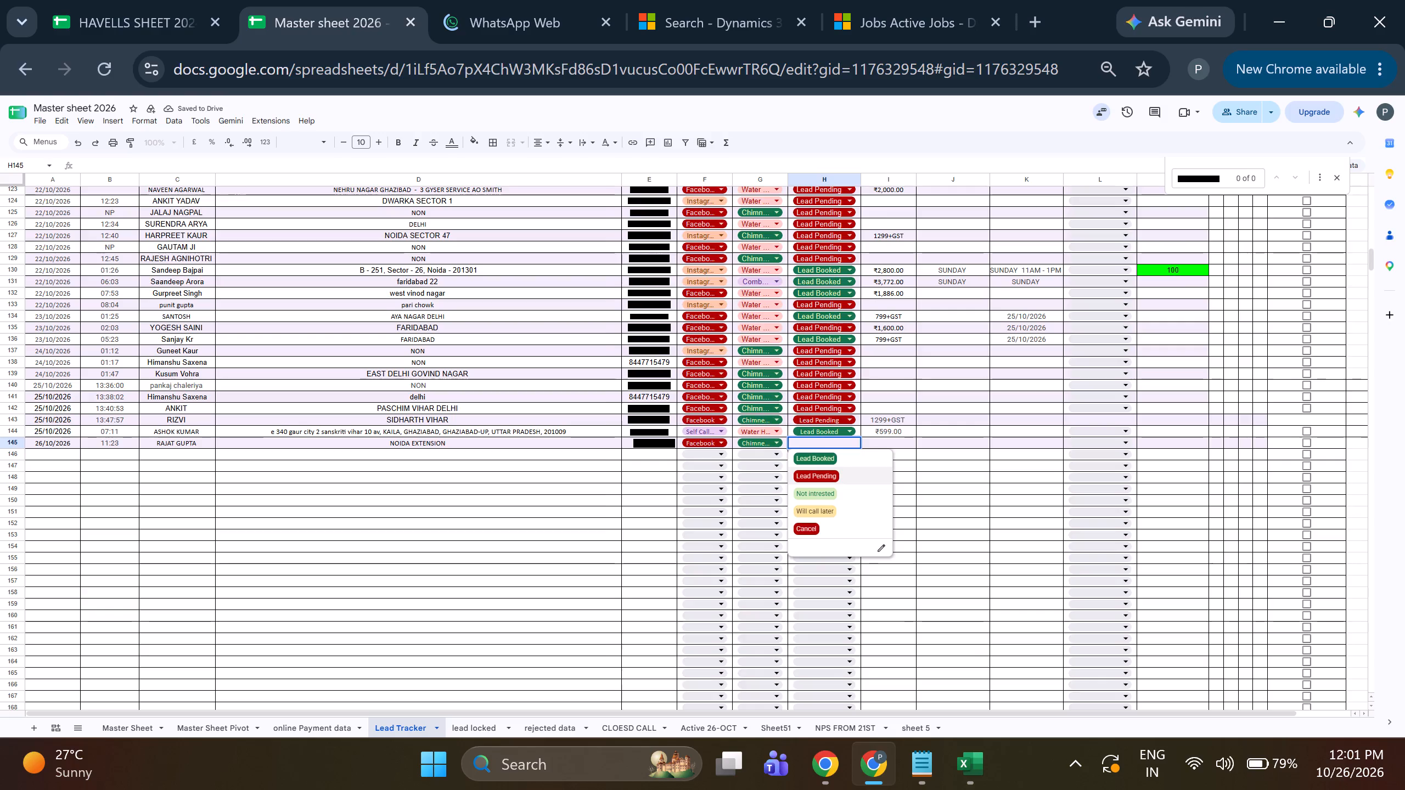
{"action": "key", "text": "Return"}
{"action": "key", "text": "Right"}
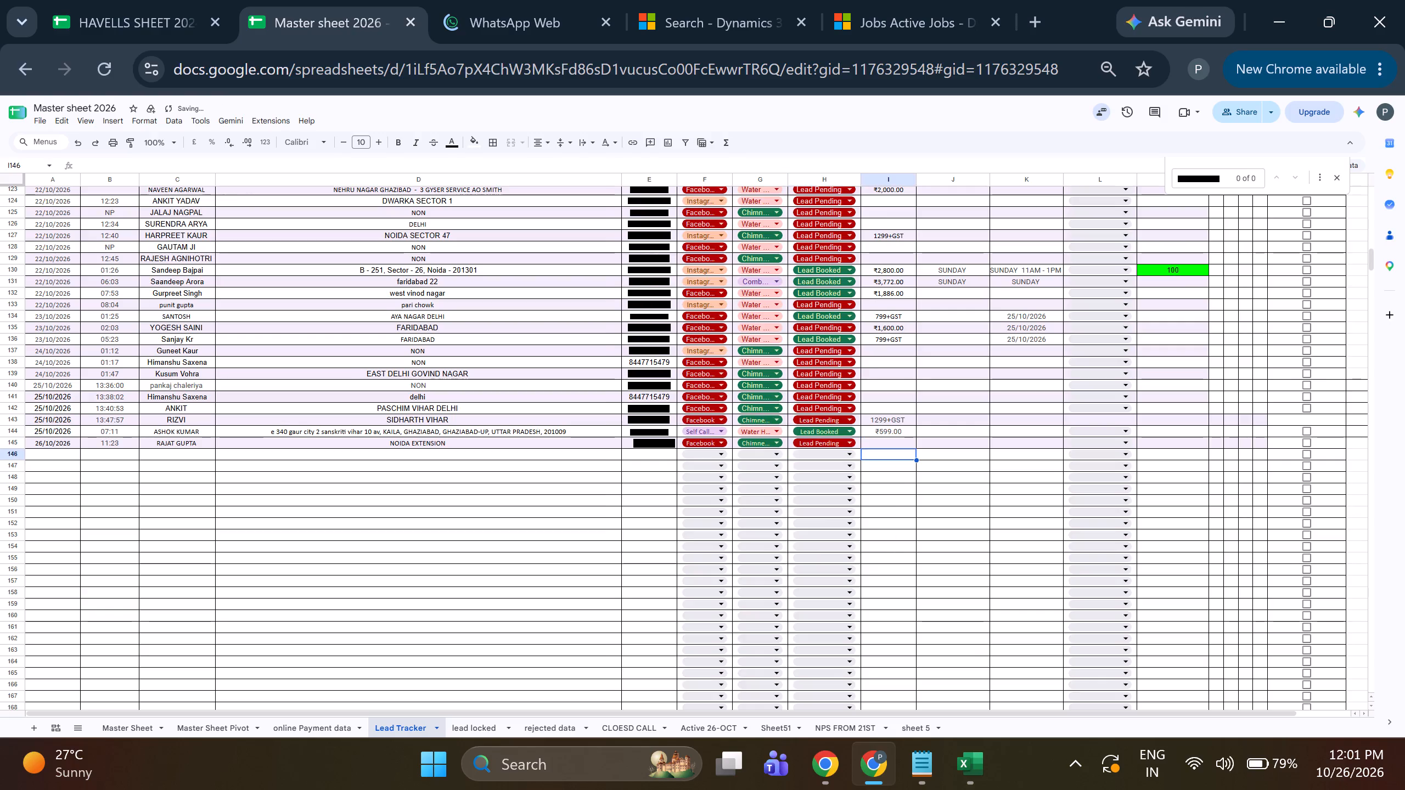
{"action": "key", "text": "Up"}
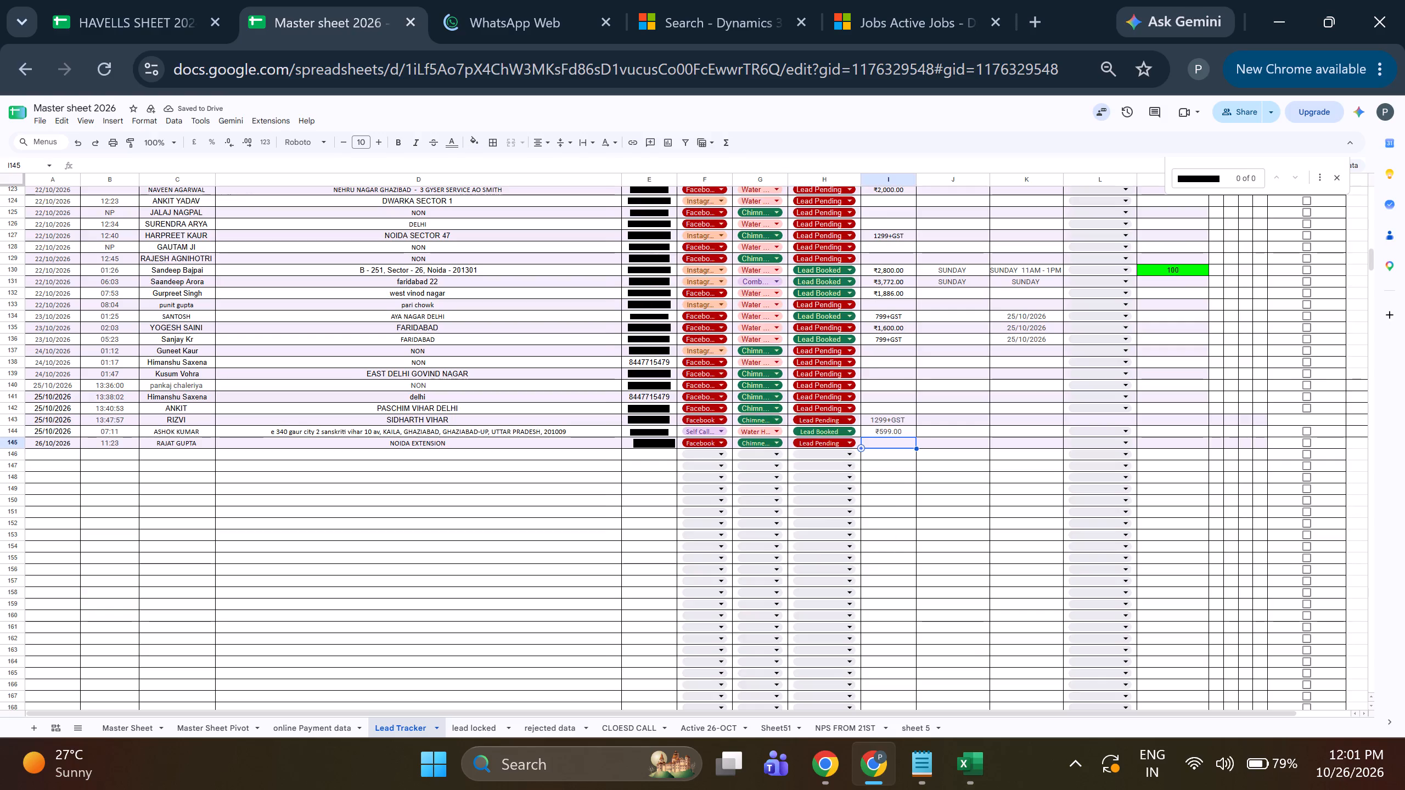
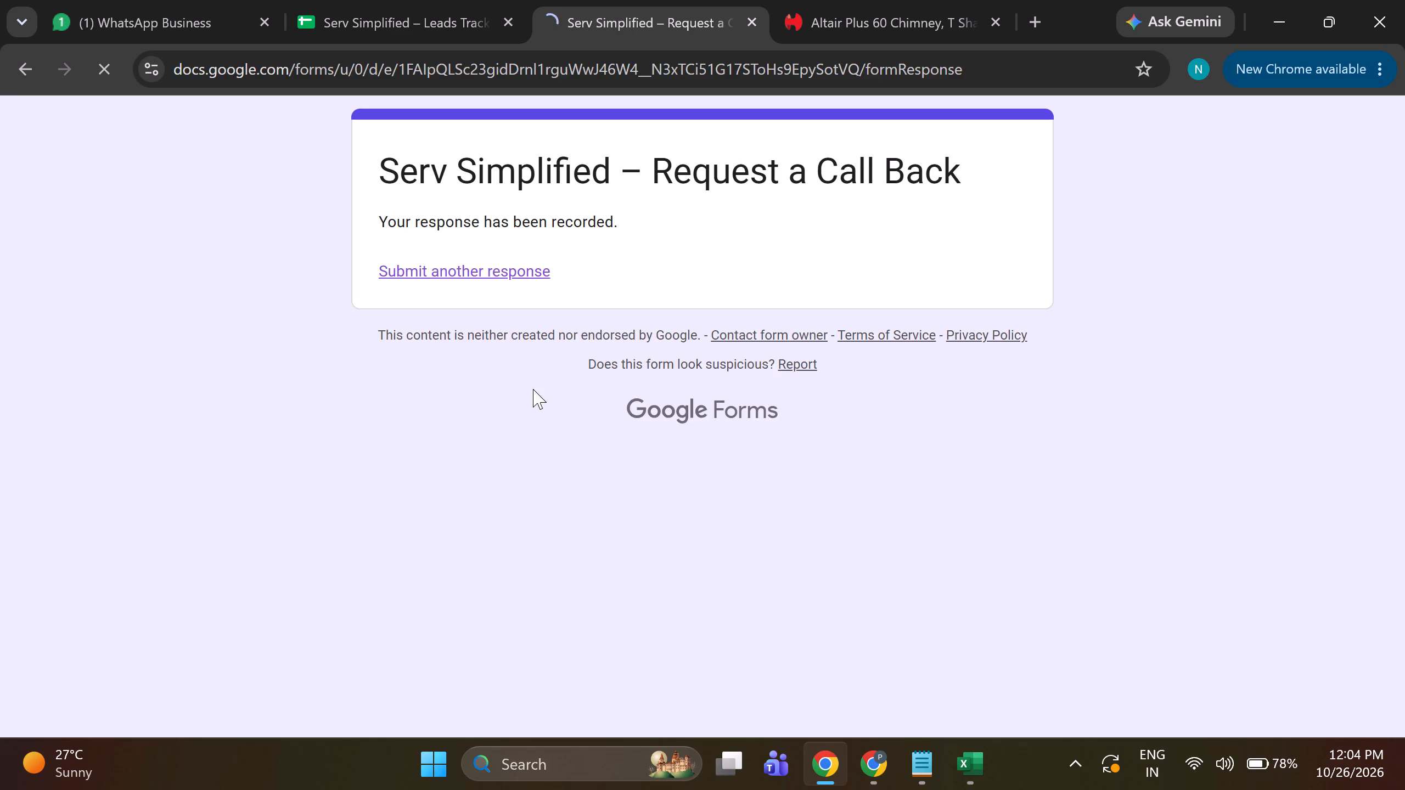
Paste the copied phone number into the new call-back form's Phone Number answer and remove the space in its middle.
{"action": "scroll", "coordinate": [482, 555], "scroll_direction": "down", "scroll_amount": 1}
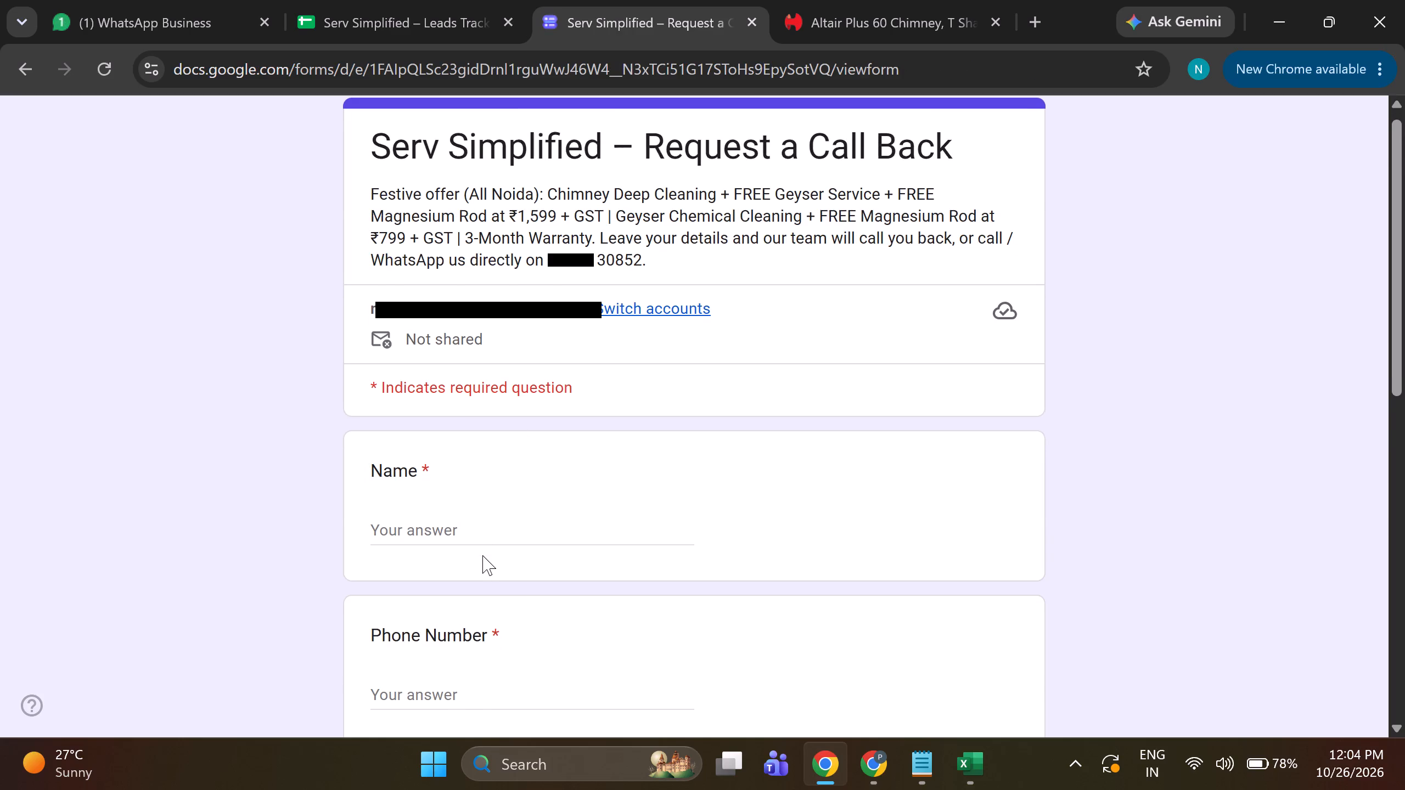
{"action": "scroll", "coordinate": [482, 555], "scroll_direction": "down", "scroll_amount": 1}
{"action": "left_click", "coordinate": [502, 599]}
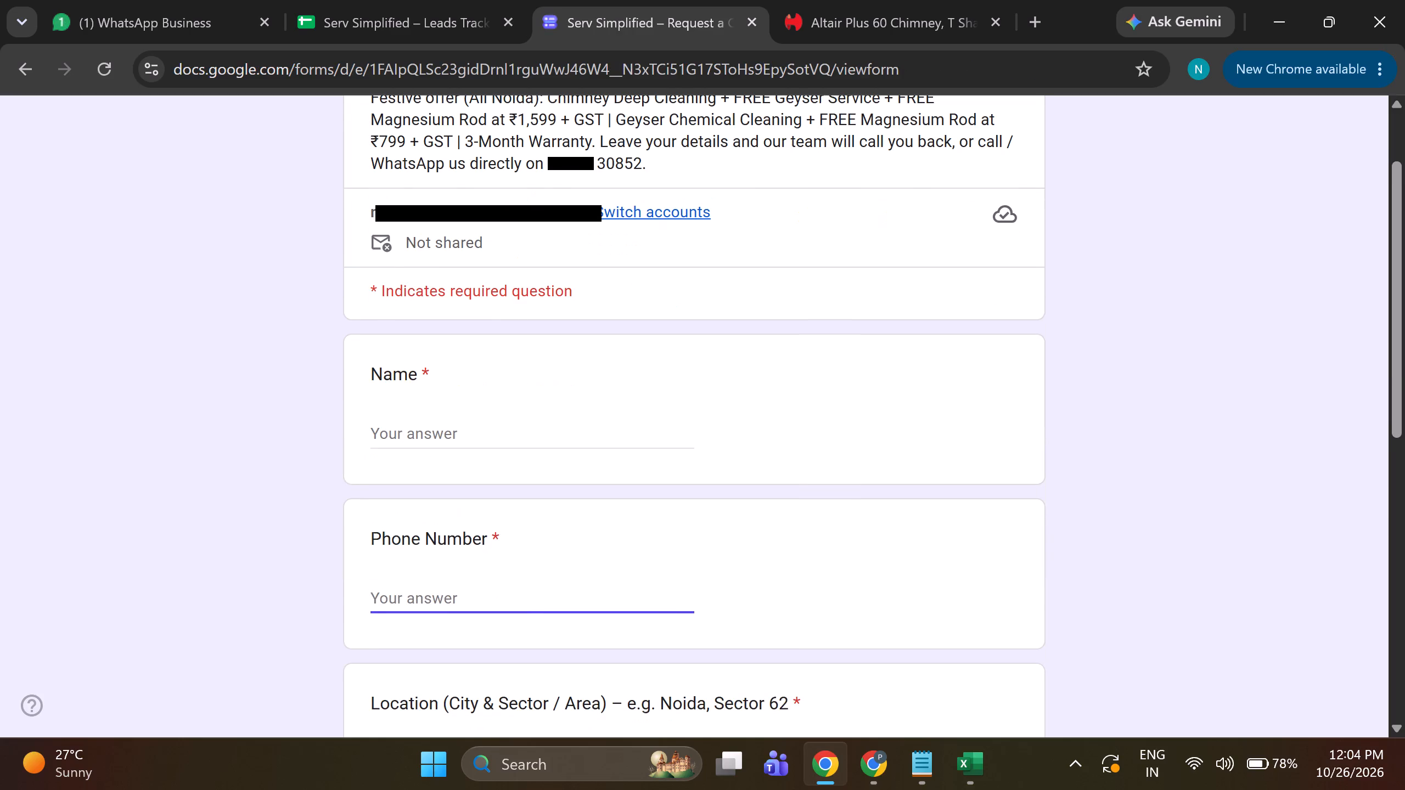
{"action": "key", "text": "ctrl+v"}
{"action": "key", "text": "Left"}
{"action": "key", "text": "Left"}
{"action": "key", "text": "Left"}
{"action": "key", "text": "Left"}
{"action": "key", "text": "Left"}
{"action": "key", "text": "BackSpace"}
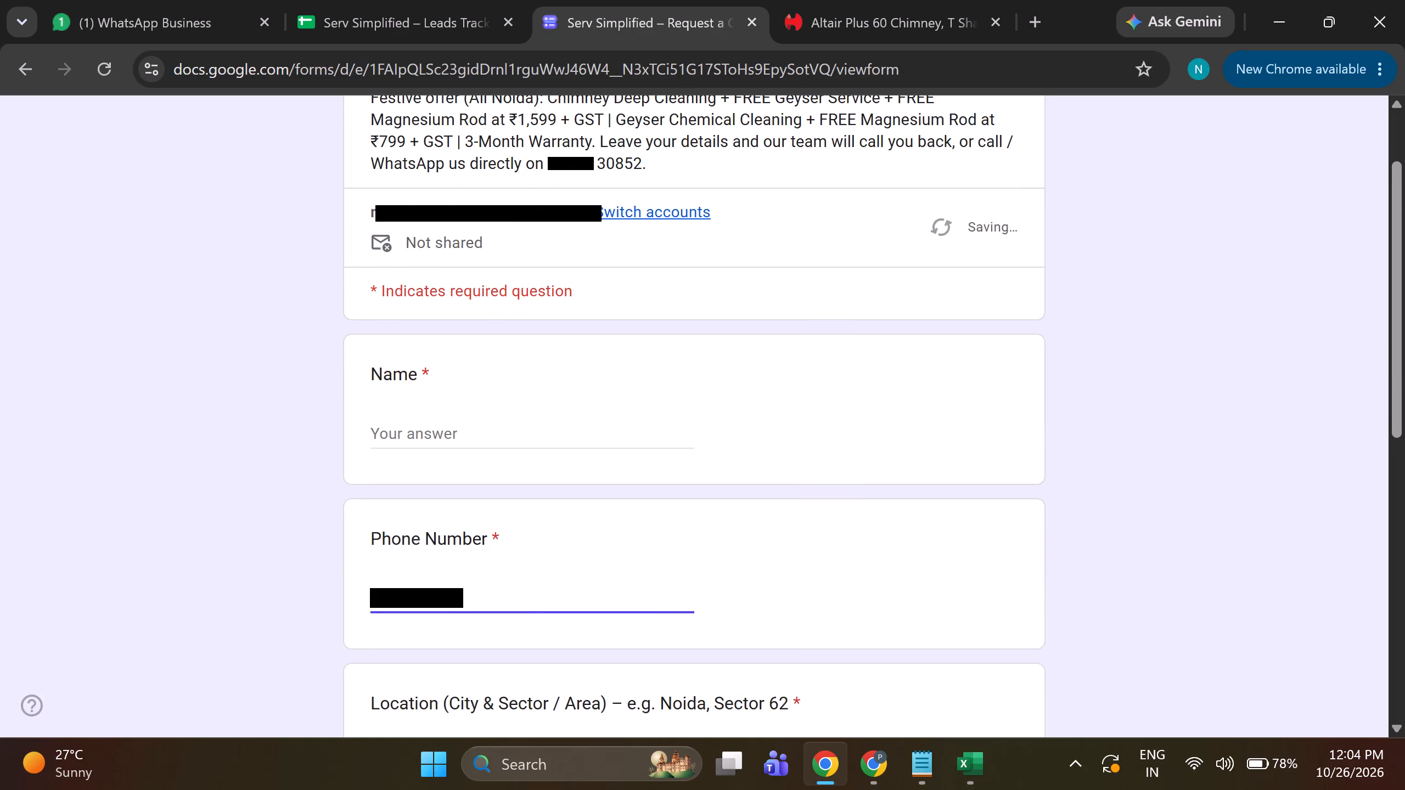
Enter WEST DELHI RAJORI GARDEN as the location in the call-back form.
{"action": "key", "text": "Down"}
{"action": "key", "text": "Tab"}
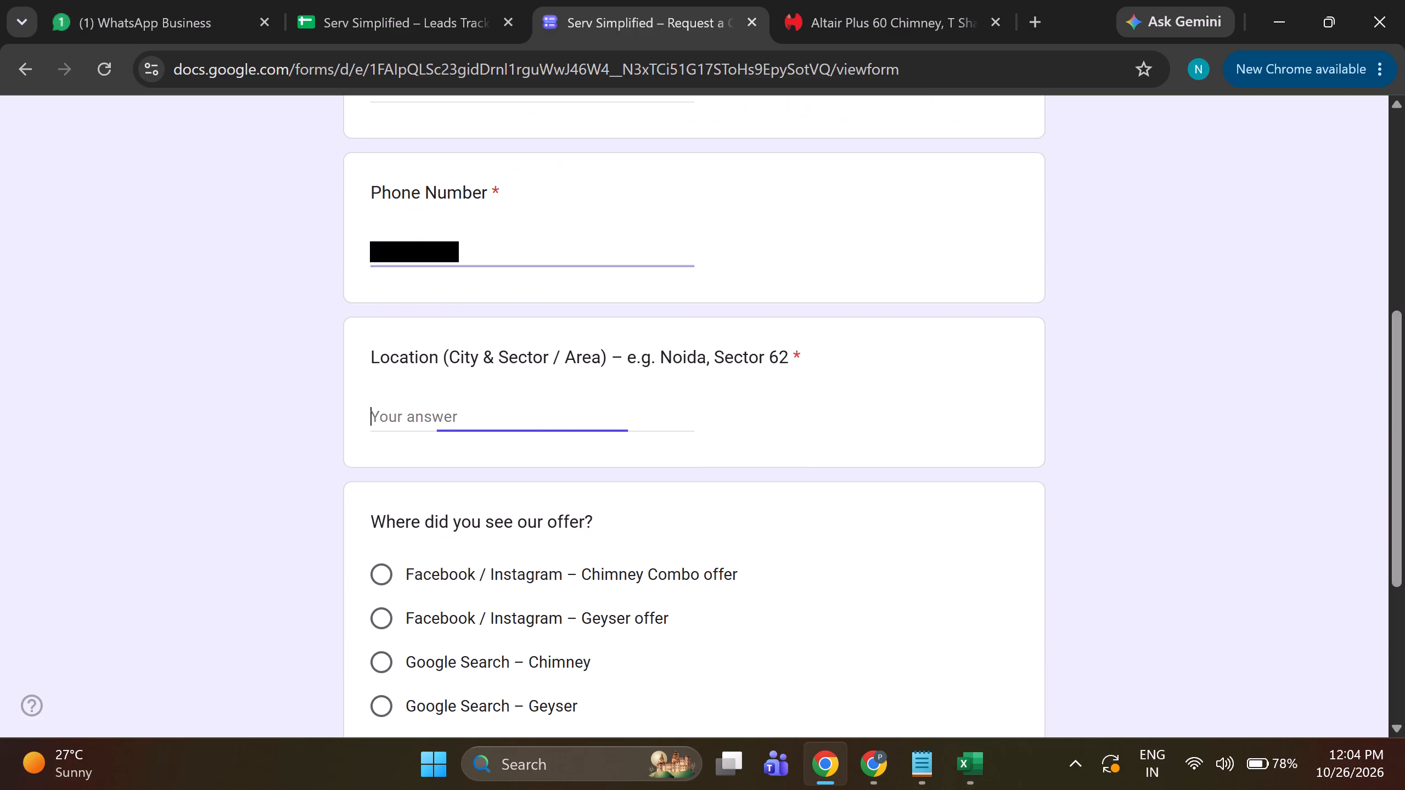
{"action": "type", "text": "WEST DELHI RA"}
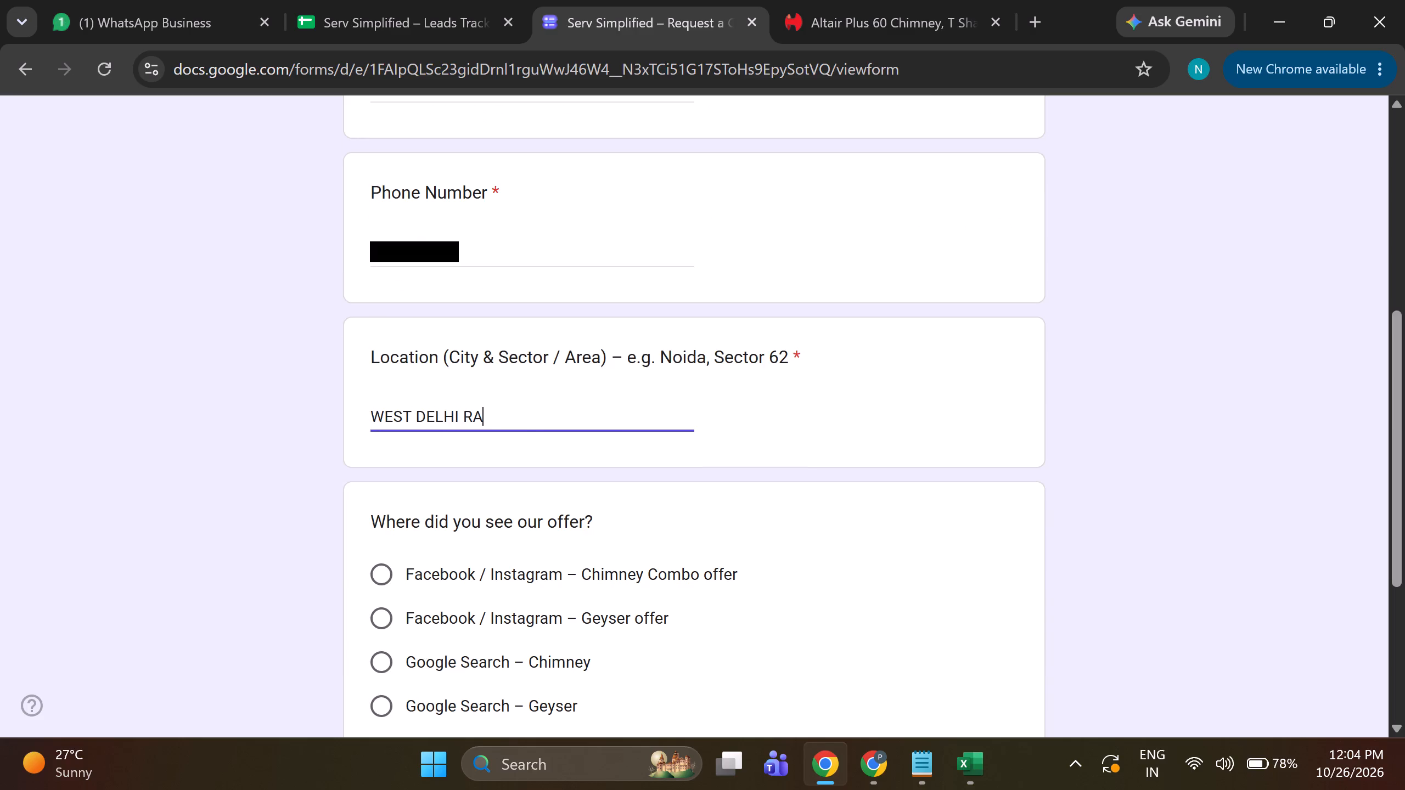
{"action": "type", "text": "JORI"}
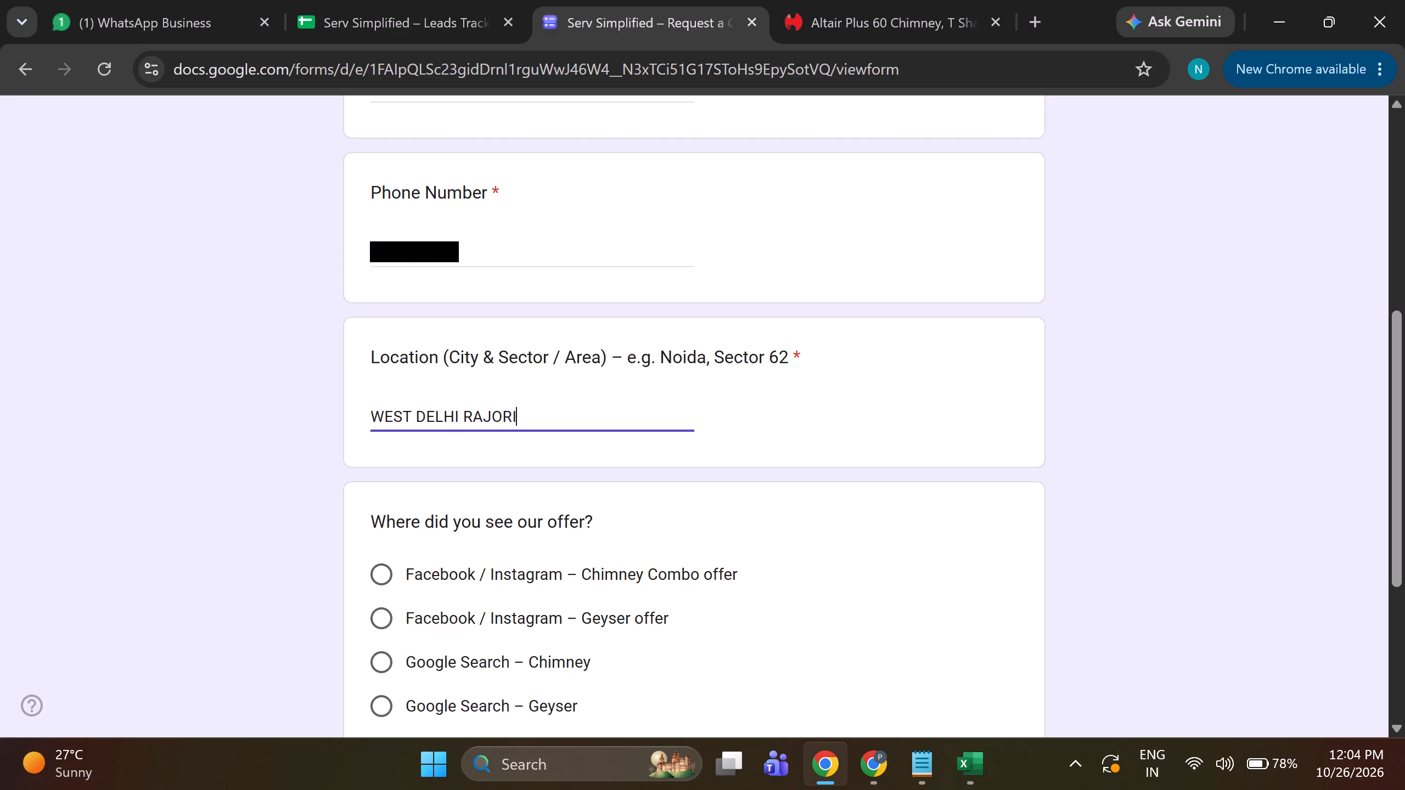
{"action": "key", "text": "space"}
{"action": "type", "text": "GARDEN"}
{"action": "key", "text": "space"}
Enter the customer's full name in capitals as the Name answer of the call-back form.
{"action": "scroll", "coordinate": [647, 202], "scroll_direction": "up", "scroll_amount": 2}
{"action": "left_click", "coordinate": [513, 262]}
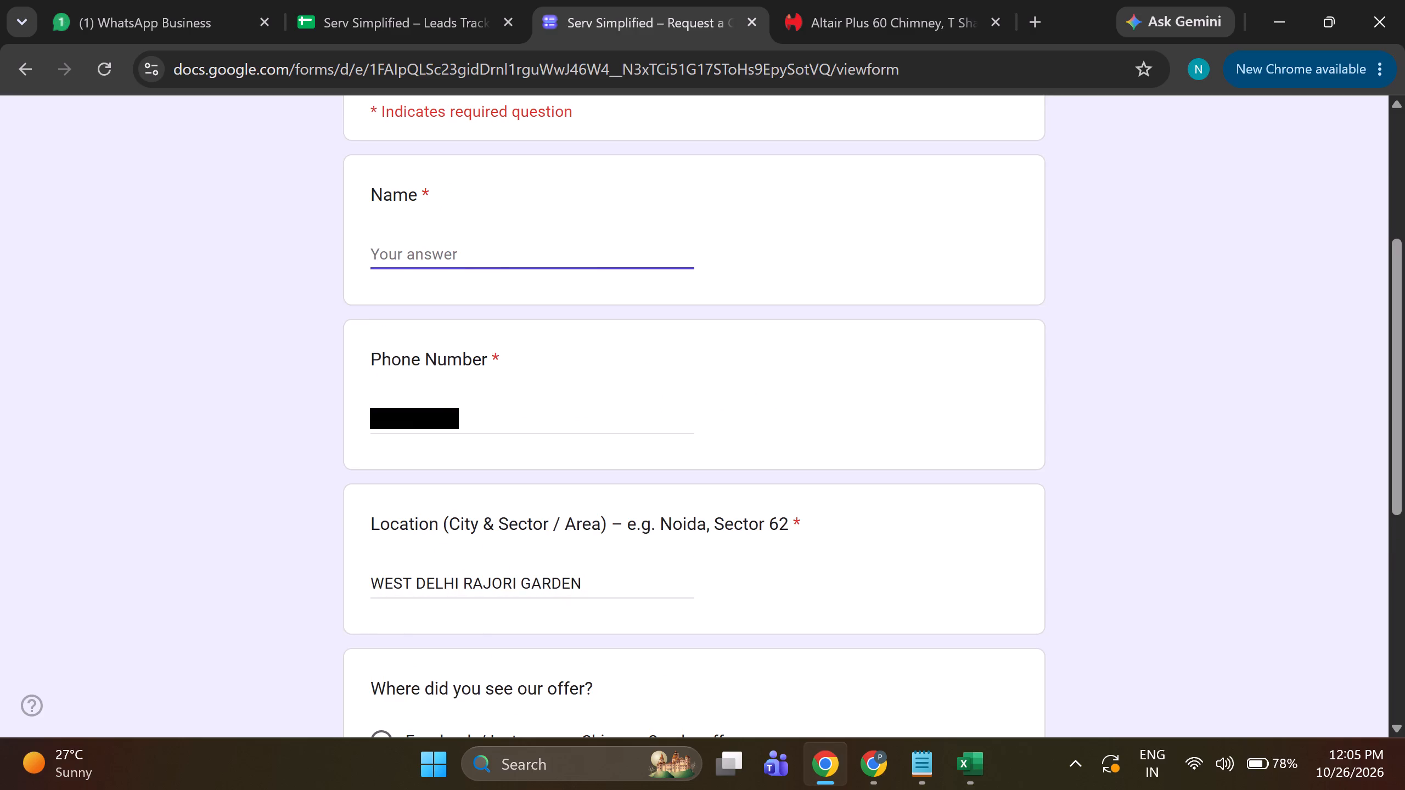
{"action": "scroll", "coordinate": [513, 262], "scroll_direction": "up", "scroll_amount": 1}
{"action": "left_click", "coordinate": [467, 282]}
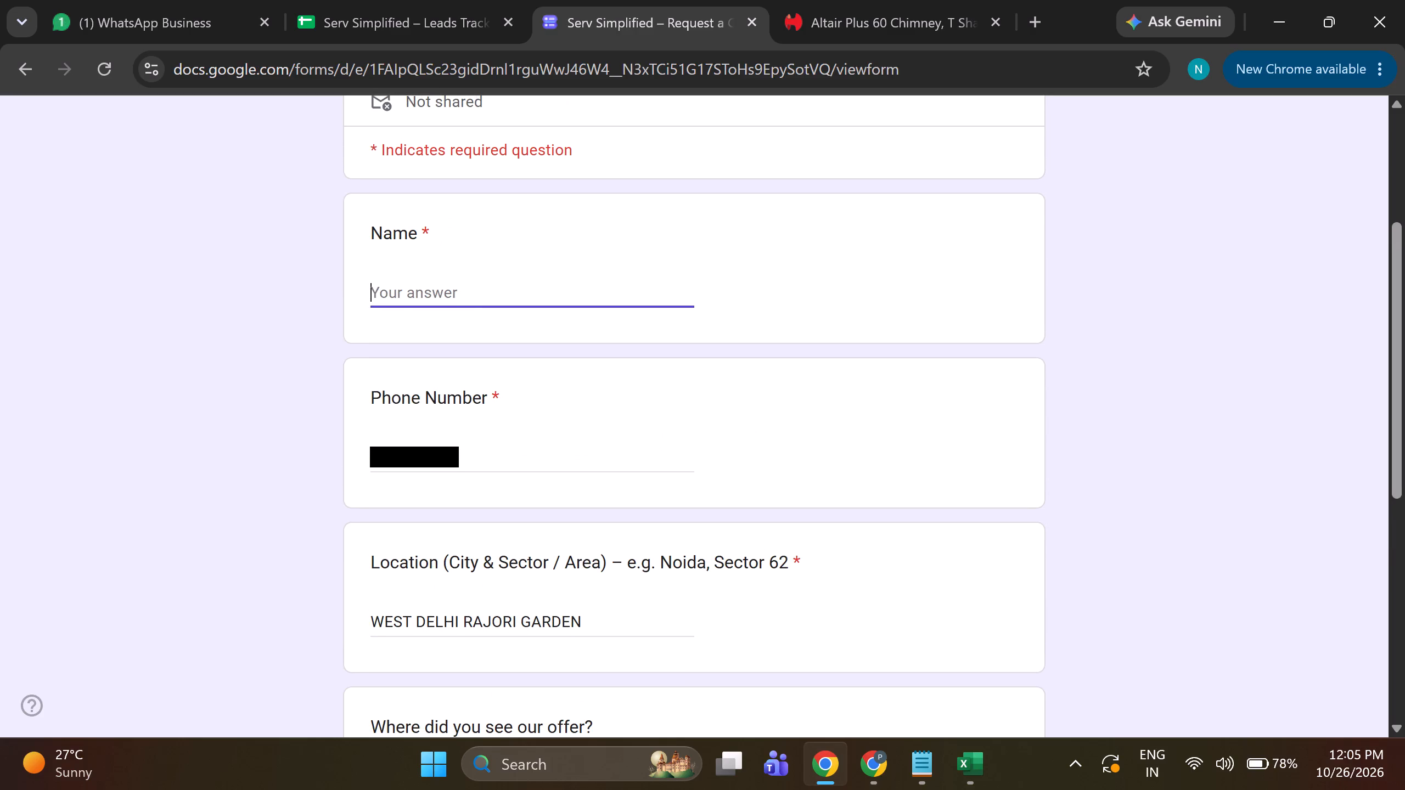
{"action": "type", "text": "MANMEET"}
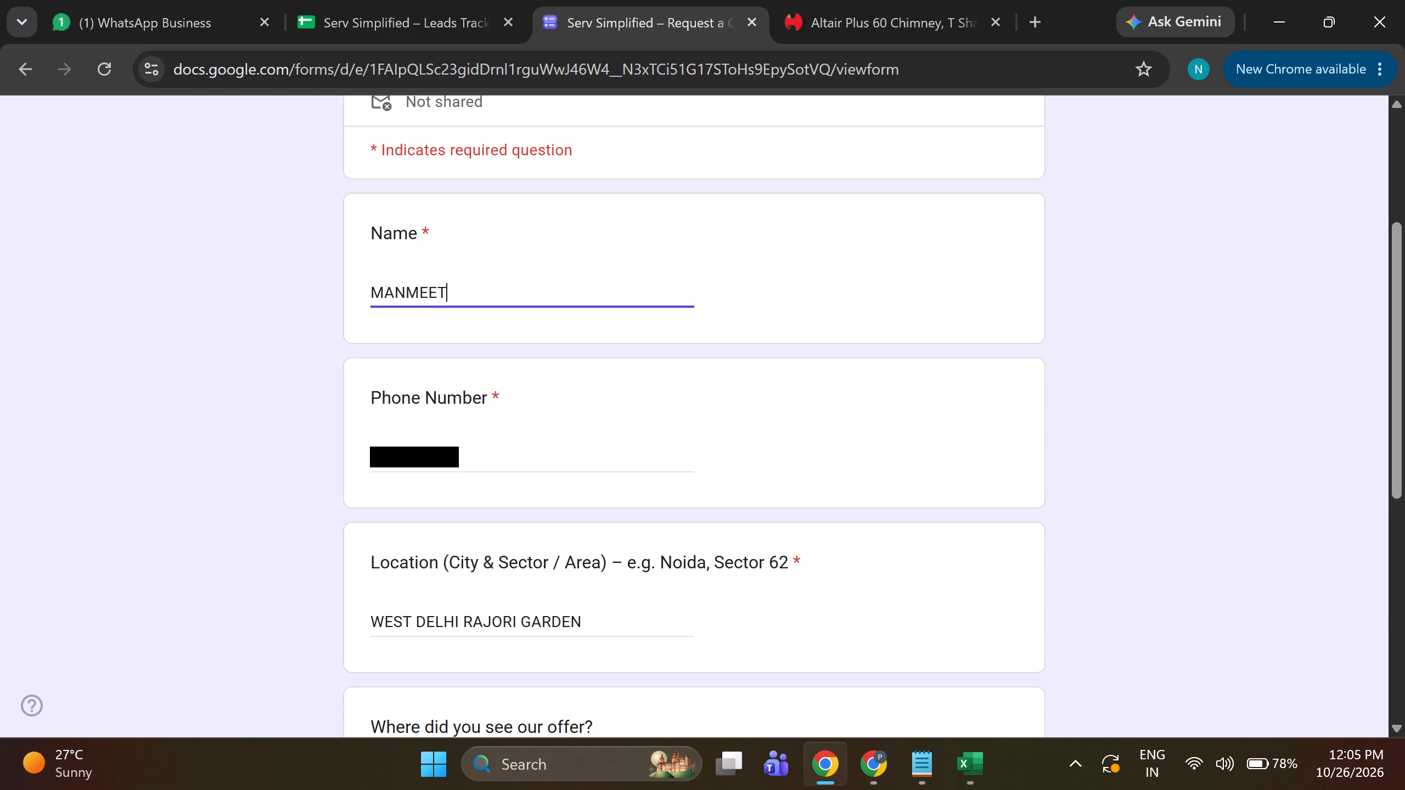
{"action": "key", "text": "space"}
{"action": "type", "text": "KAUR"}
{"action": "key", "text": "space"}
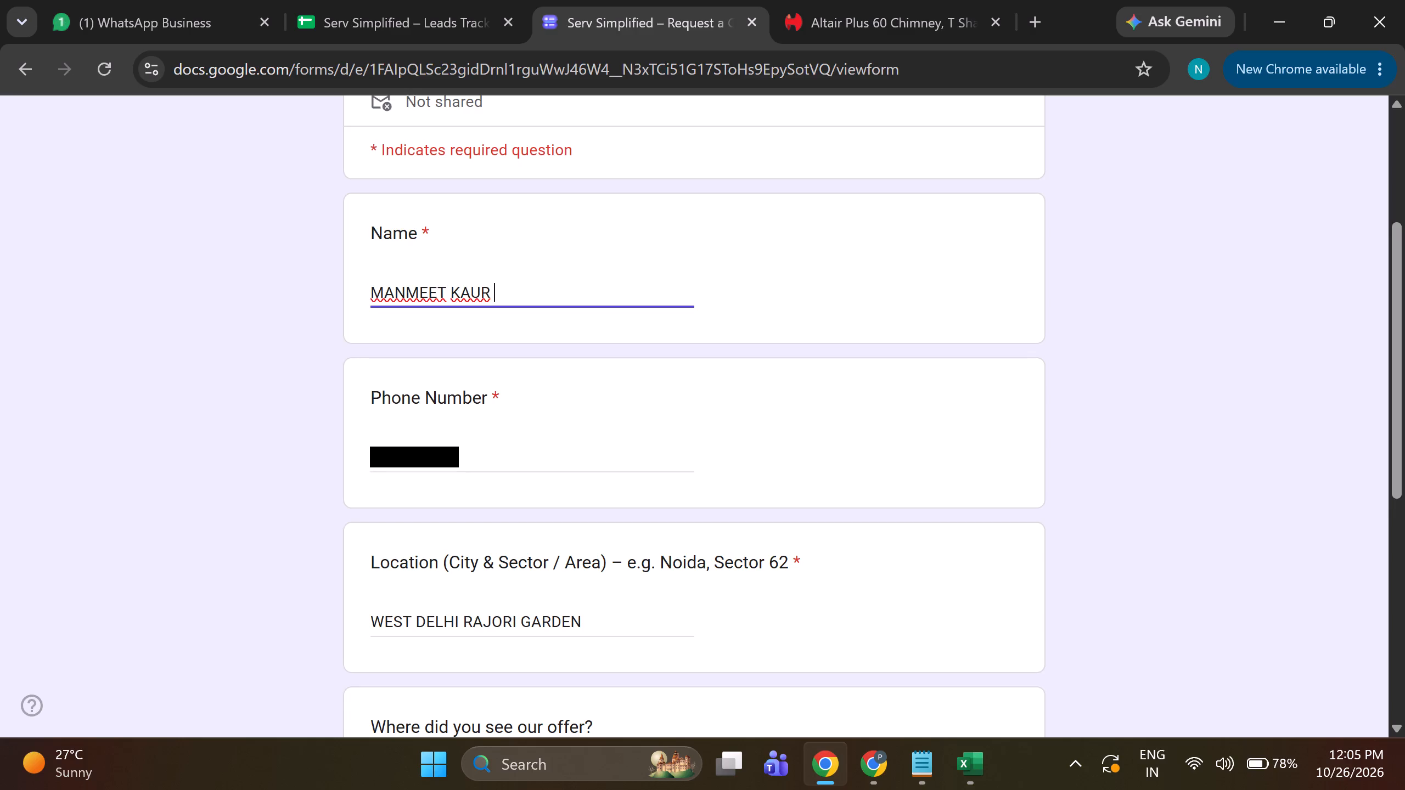
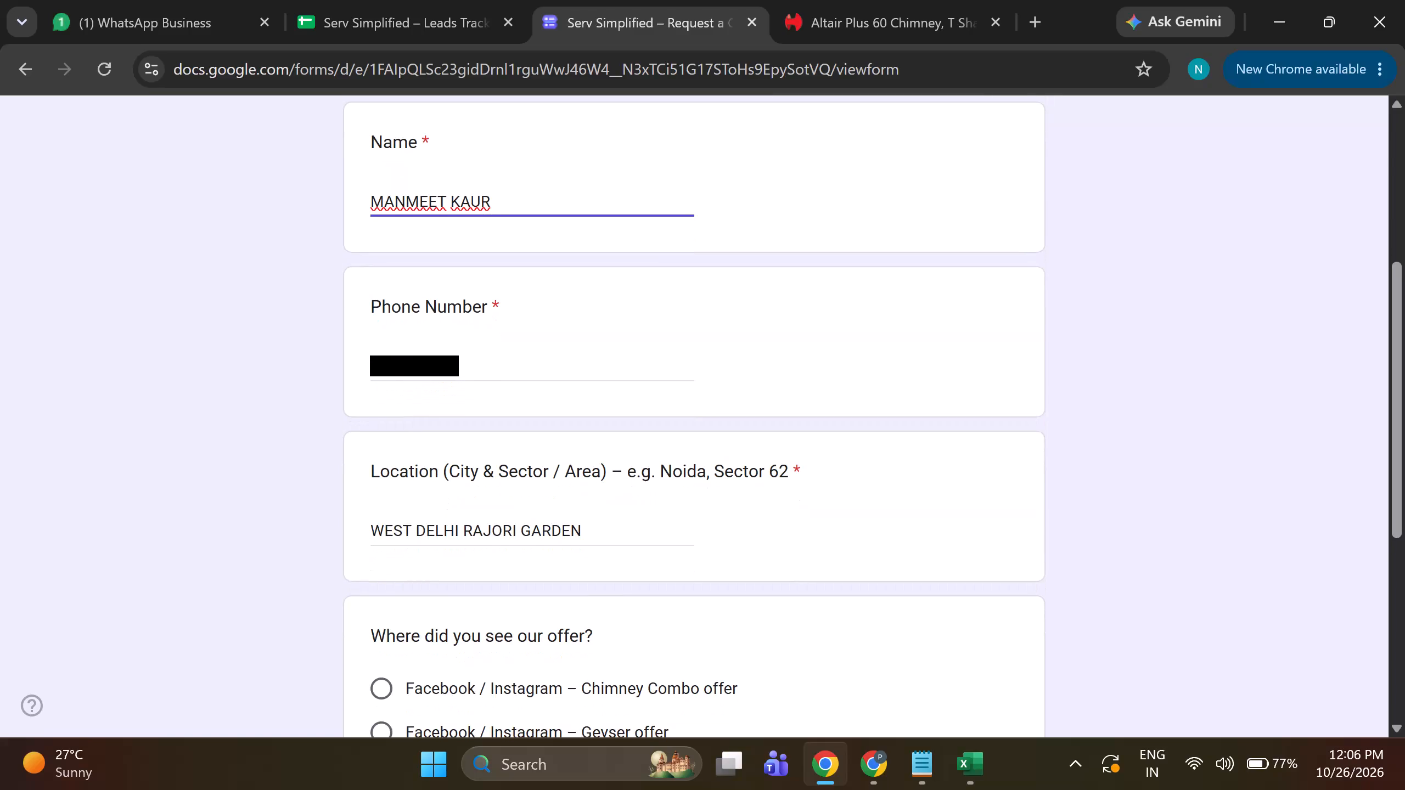
Choose Facebook / Instagram – Chimney Combo offer as the answer to where the customer saw the offer.
{"action": "scroll", "coordinate": [467, 282], "scroll_direction": "down", "scroll_amount": 1}
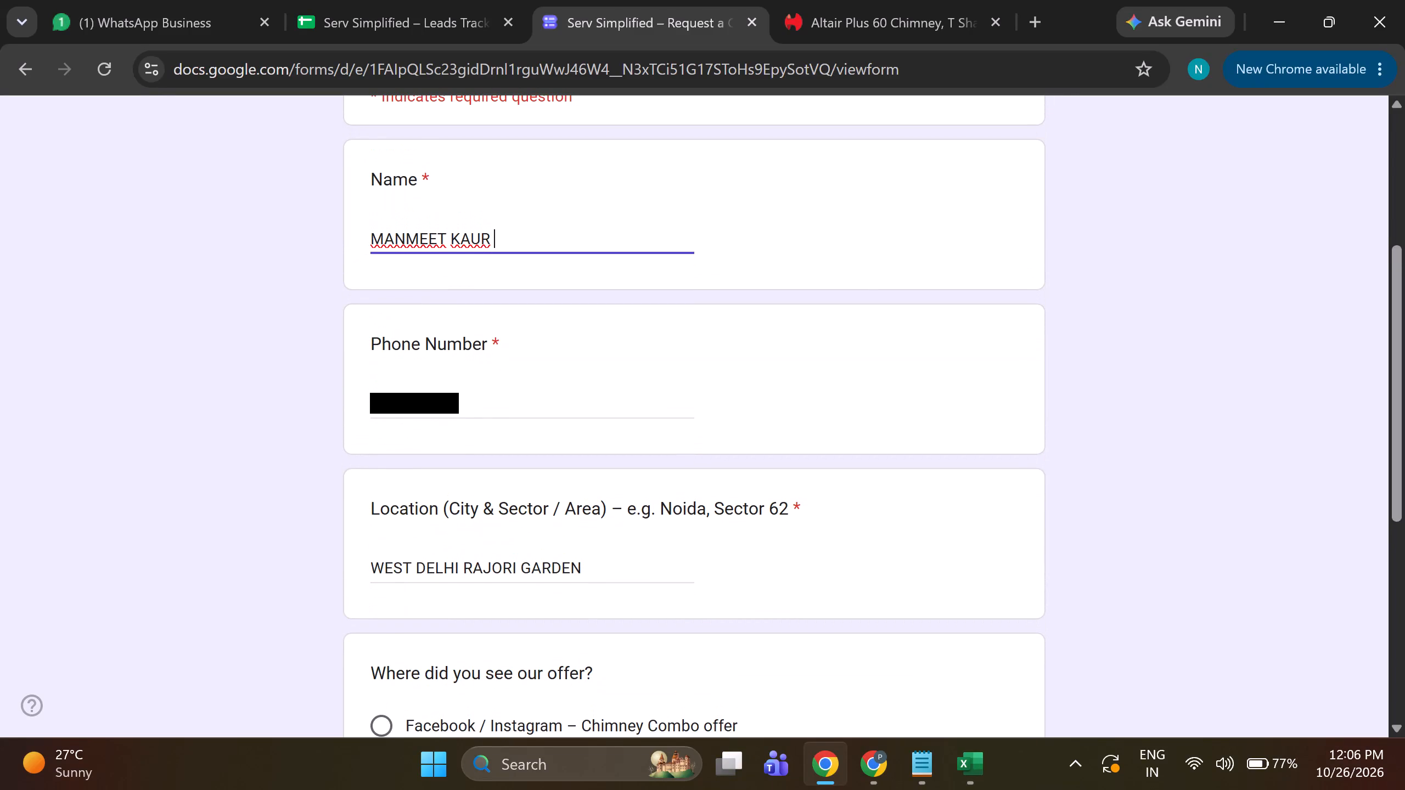
{"action": "scroll", "coordinate": [467, 282], "scroll_direction": "down", "scroll_amount": 2}
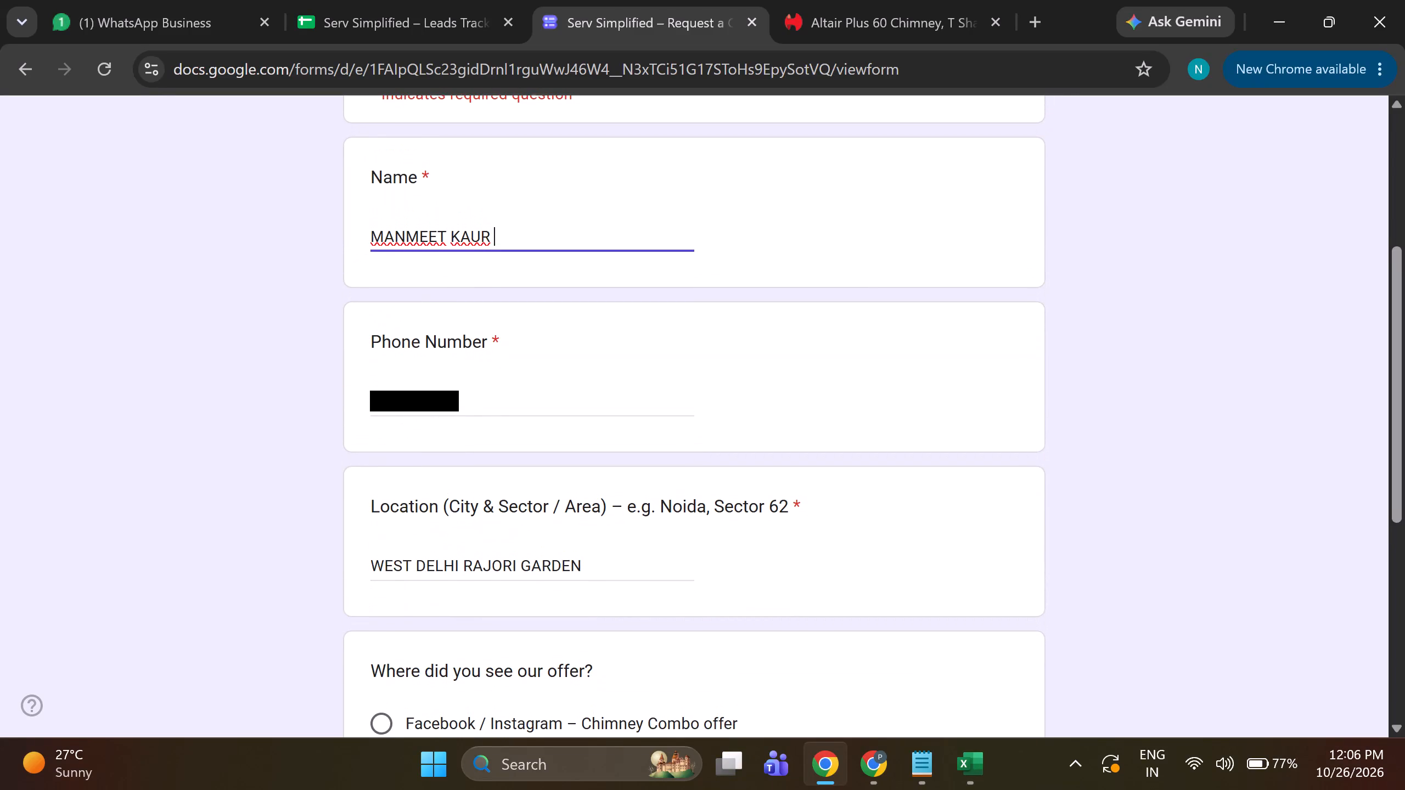
{"action": "scroll", "coordinate": [467, 282], "scroll_direction": "down", "scroll_amount": 1}
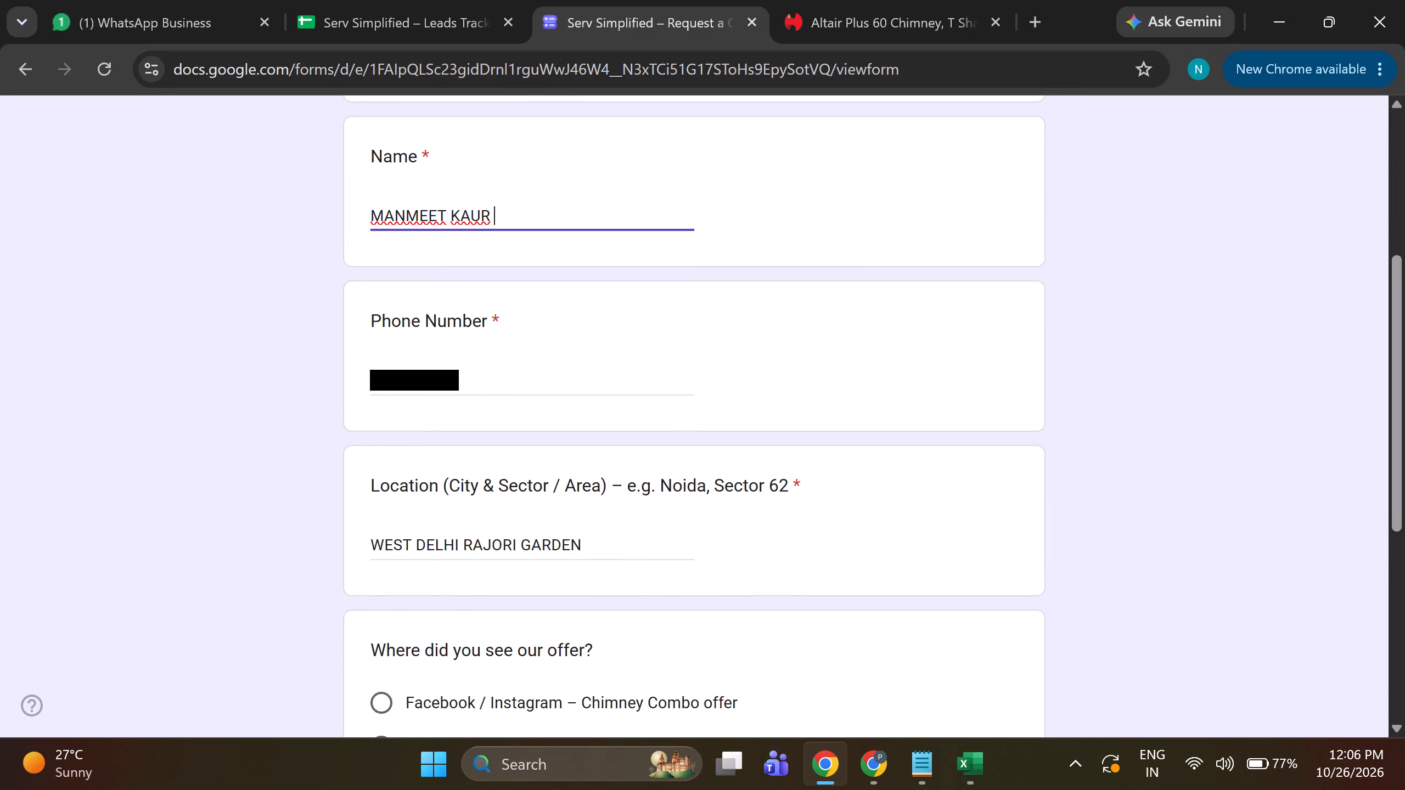
{"action": "scroll", "coordinate": [467, 282], "scroll_direction": "down", "scroll_amount": 1}
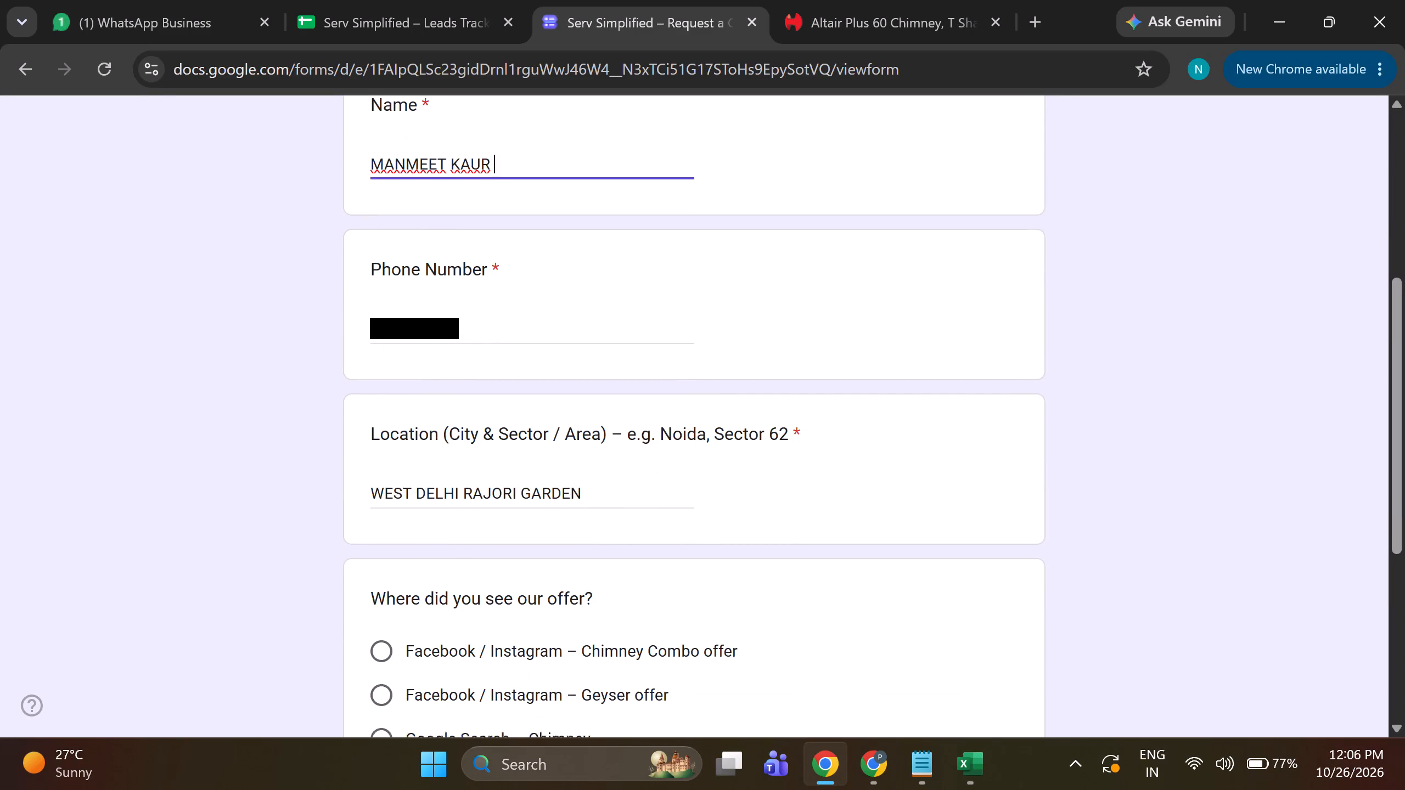
{"action": "scroll", "coordinate": [467, 282], "scroll_direction": "down", "scroll_amount": 3}
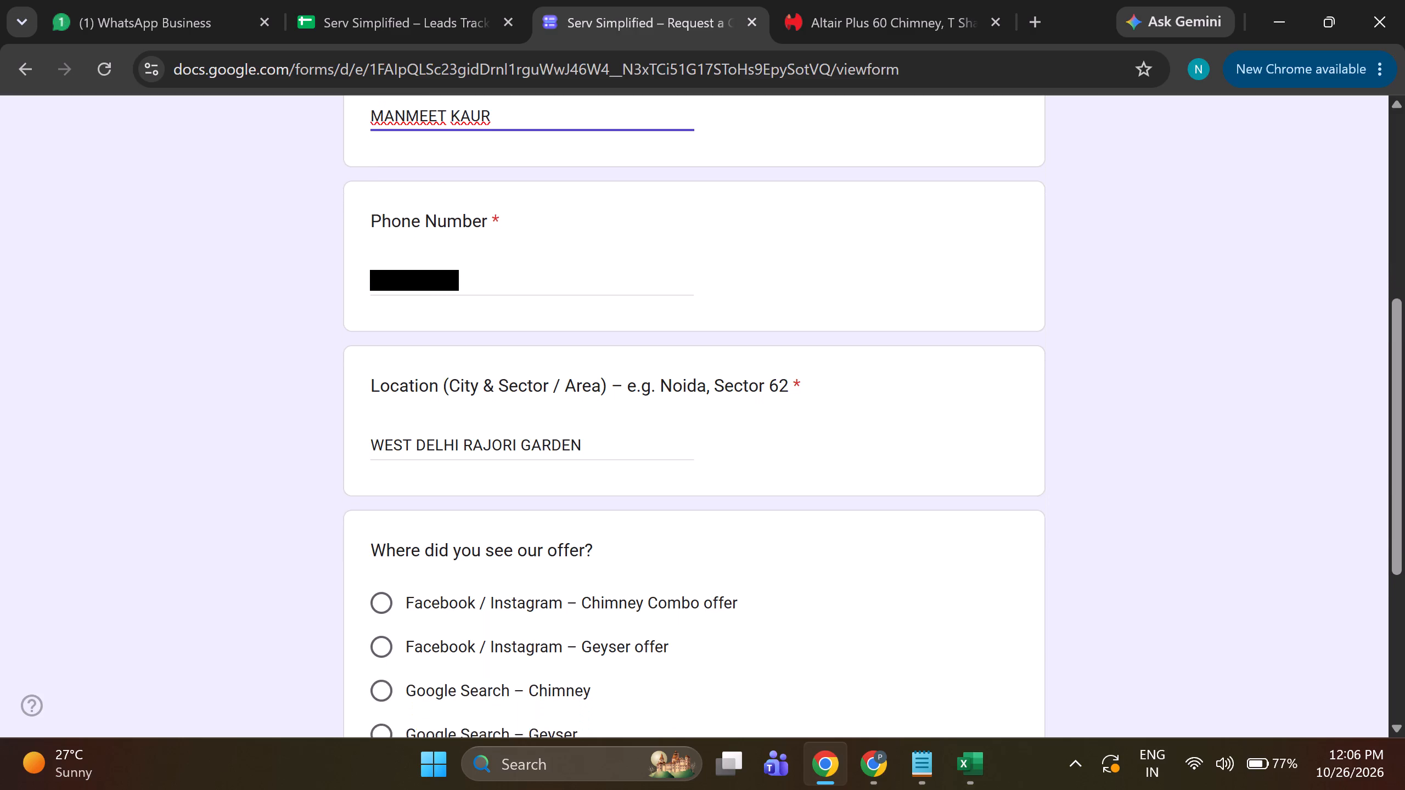
{"action": "scroll", "coordinate": [467, 282], "scroll_direction": "down", "scroll_amount": 1}
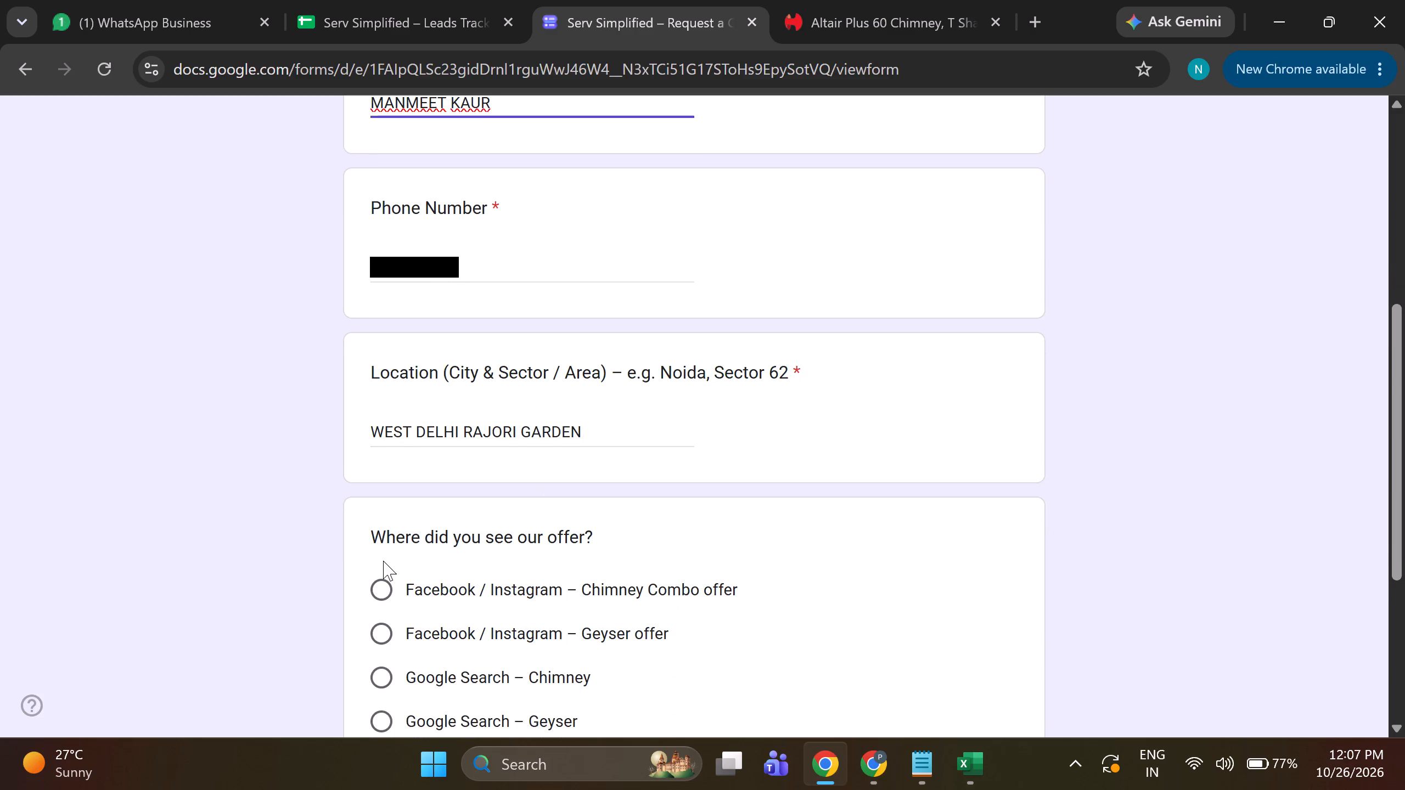
{"action": "left_click", "coordinate": [381, 580]}
Submit the completed call-back request form for the customer in West Delhi Rajori Garden.
{"action": "scroll", "coordinate": [477, 541], "scroll_direction": "down", "scroll_amount": 3}
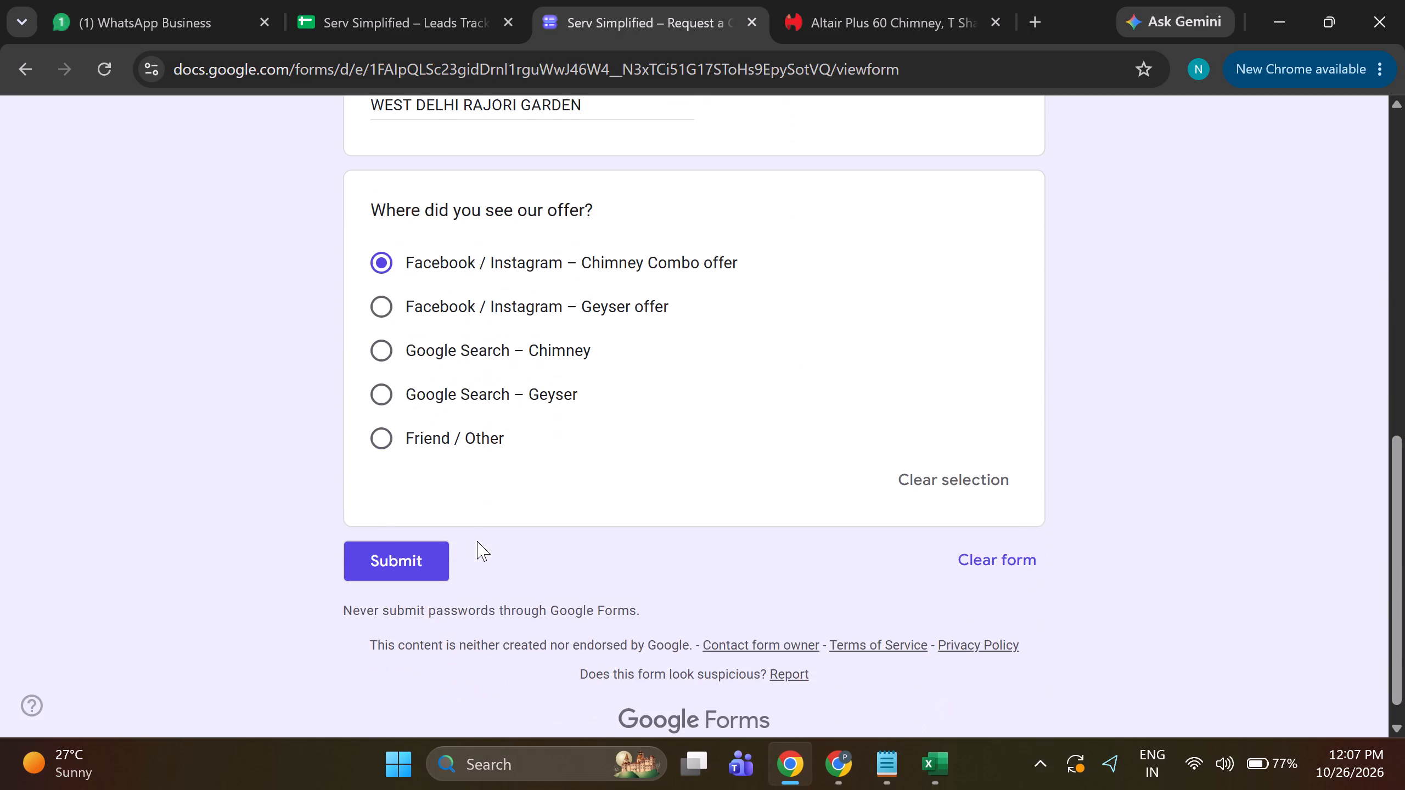
{"action": "scroll", "coordinate": [477, 541], "scroll_direction": "down", "scroll_amount": 1}
{"action": "left_click", "coordinate": [400, 553]}
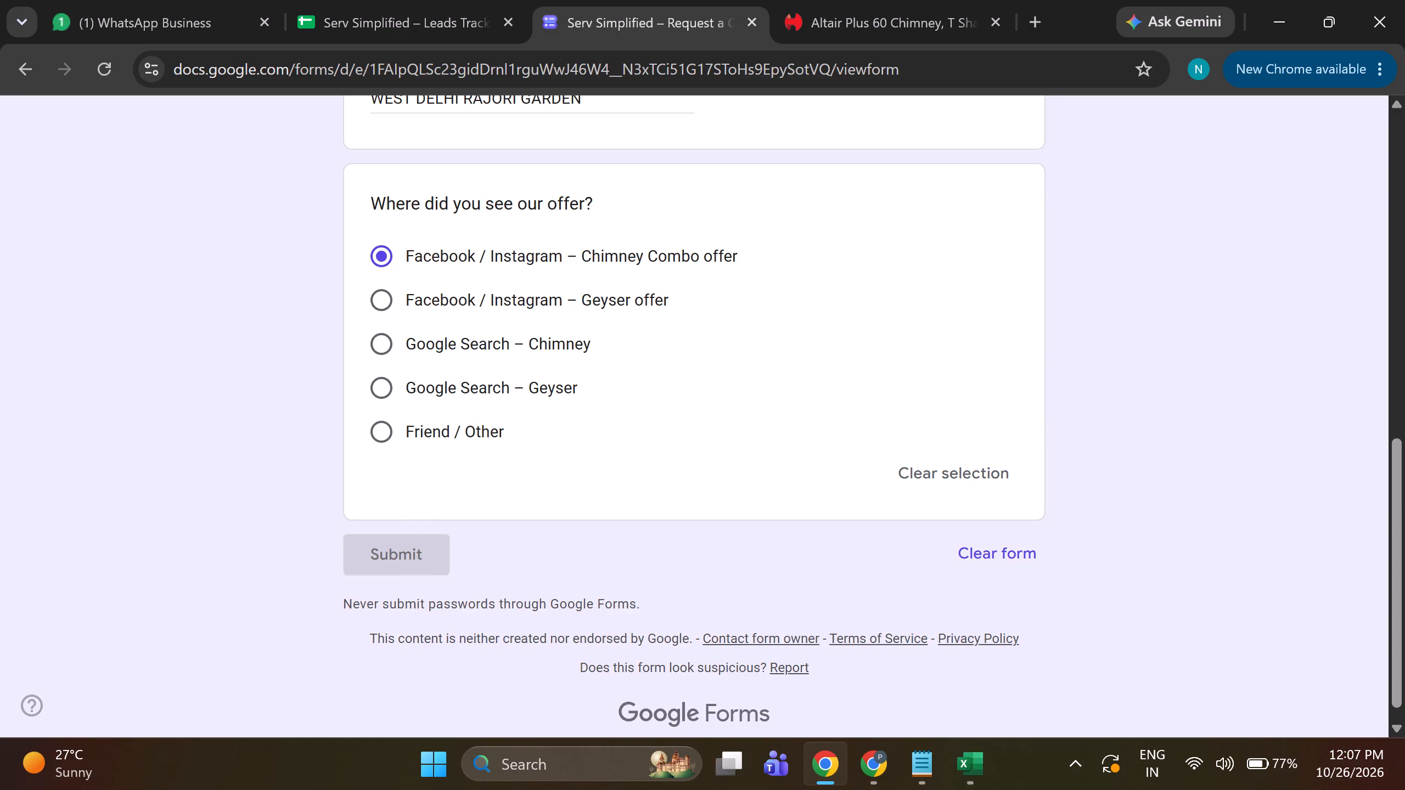
{"action": "scroll", "coordinate": [535, 464], "scroll_direction": "up", "scroll_amount": 2}
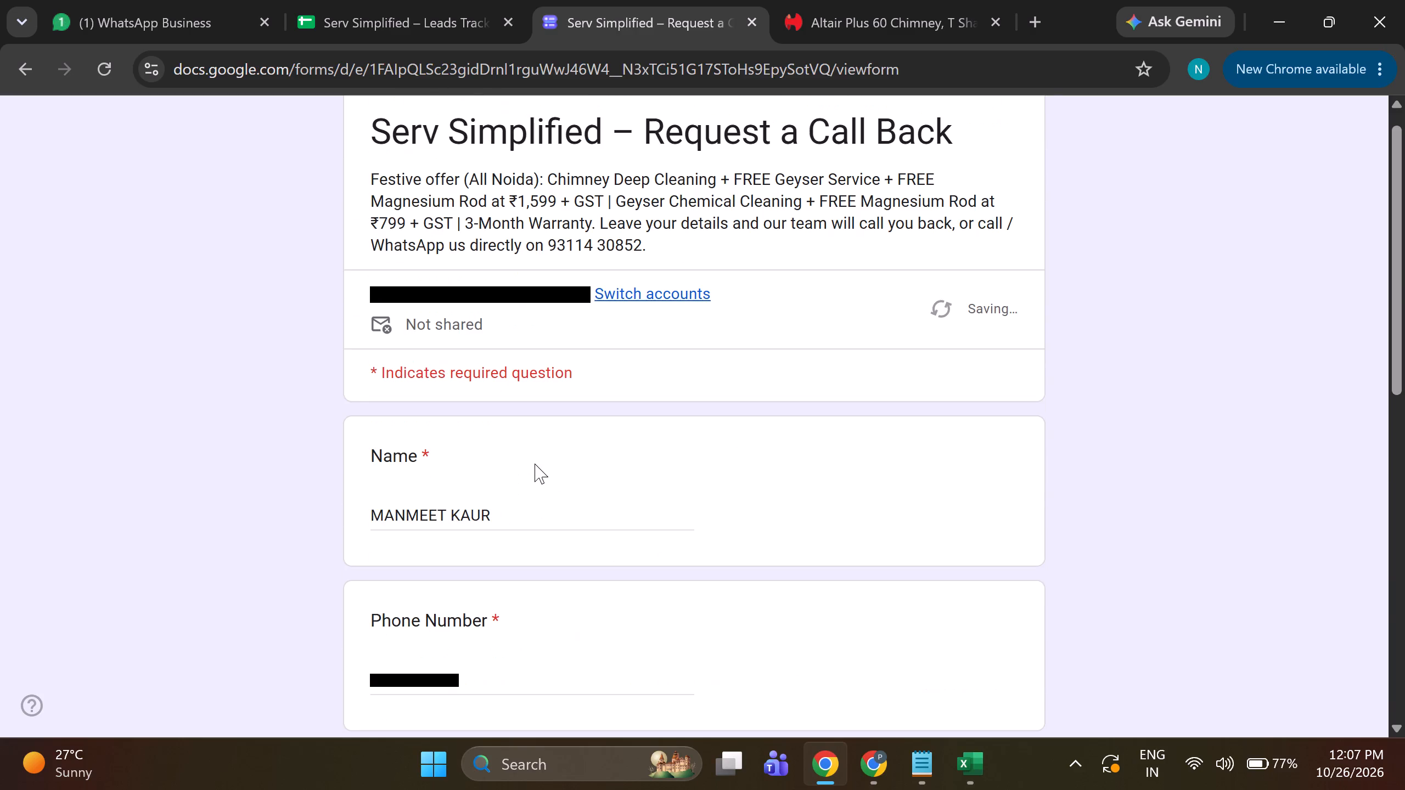
{"action": "scroll", "coordinate": [535, 464], "scroll_direction": "down", "scroll_amount": 3}
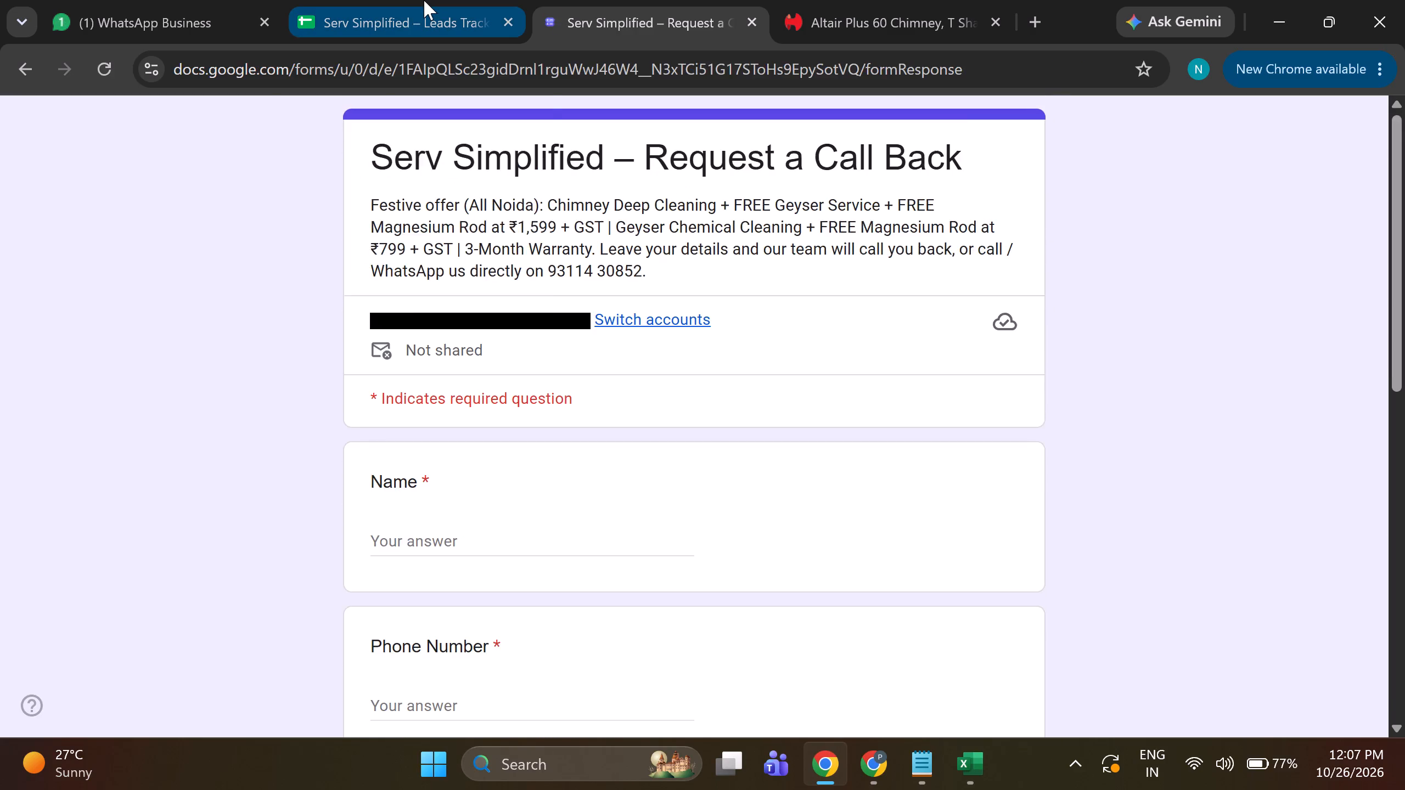
Return to the call-back form and restore its latest saved draft.
{"action": "left_click", "coordinate": [424, 0]}
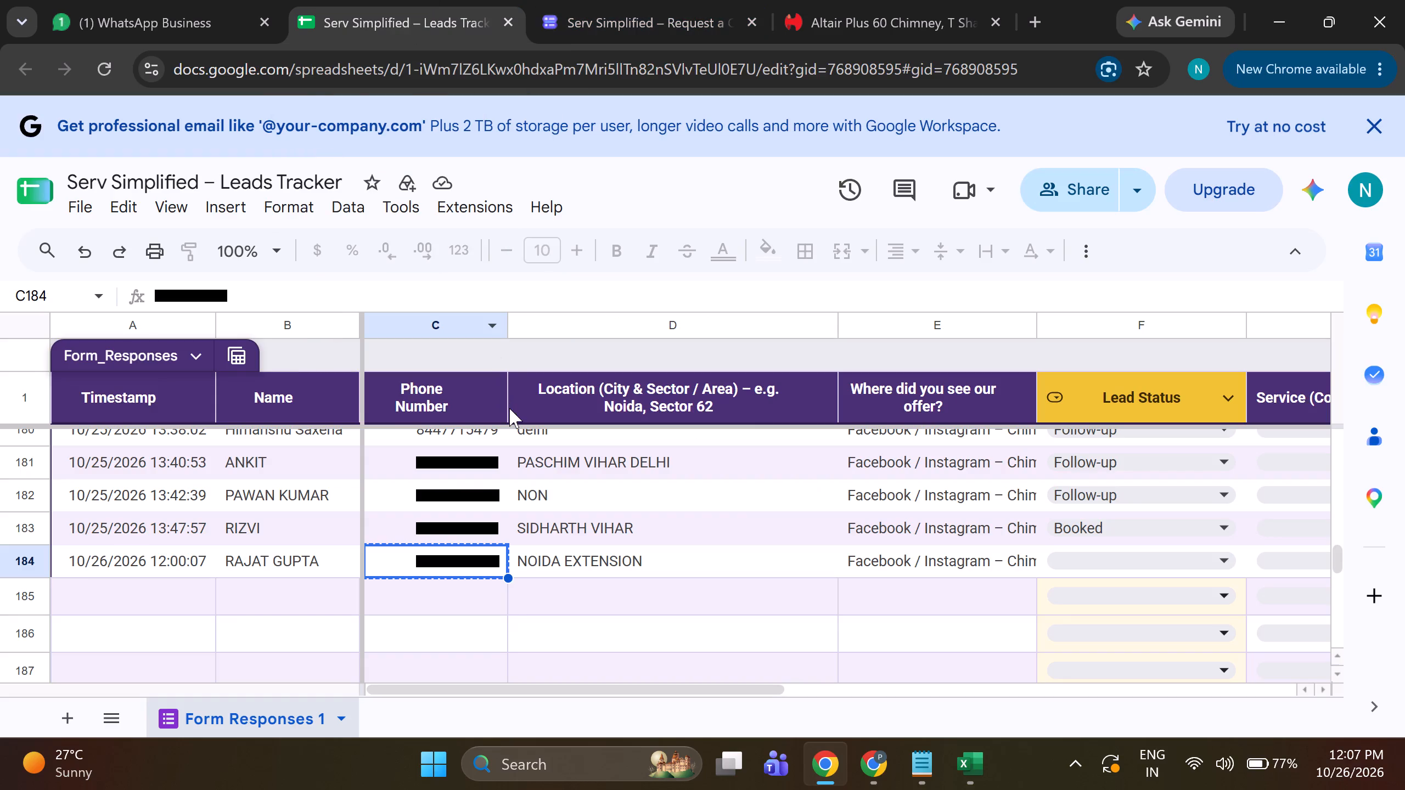
{"action": "left_click", "coordinate": [657, 0]}
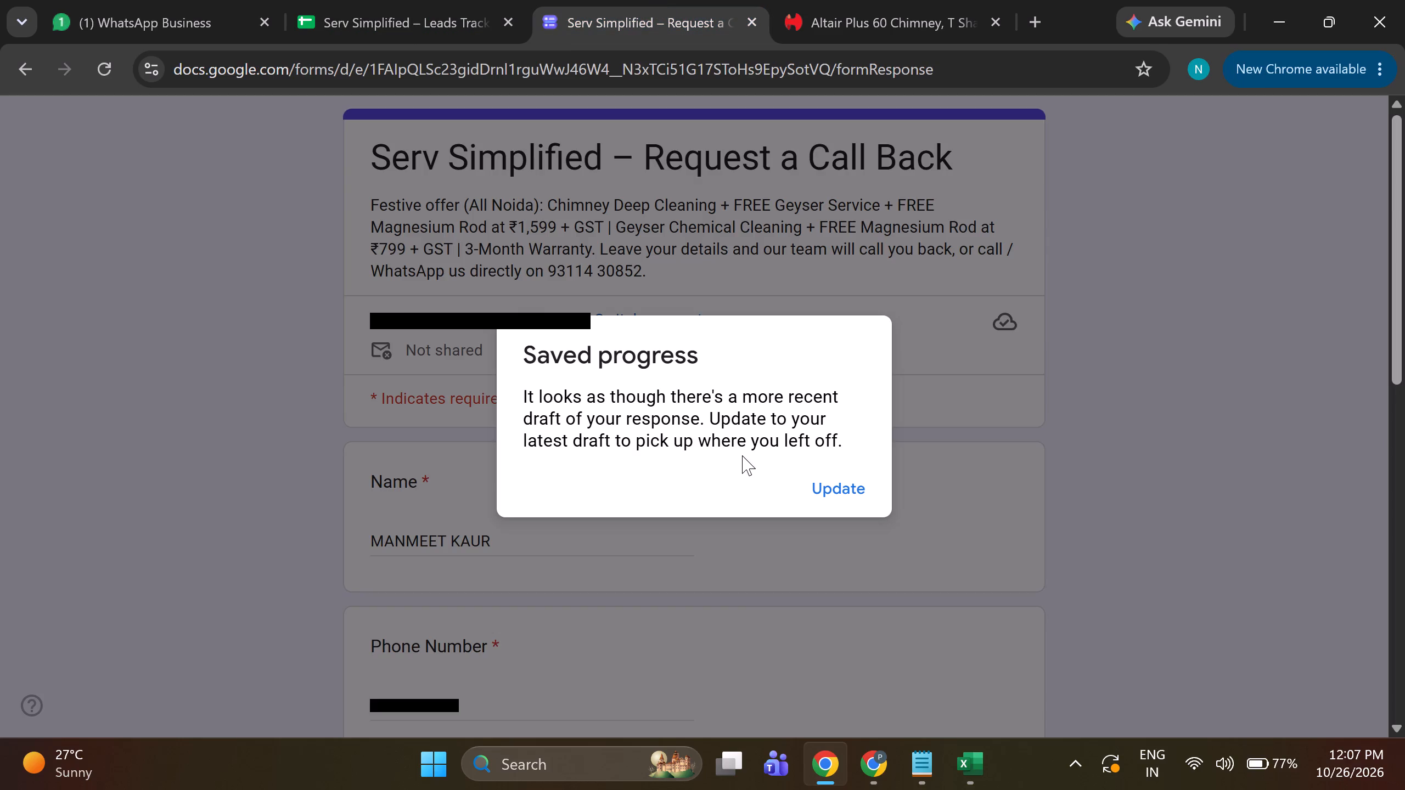
{"action": "left_click", "coordinate": [823, 490]}
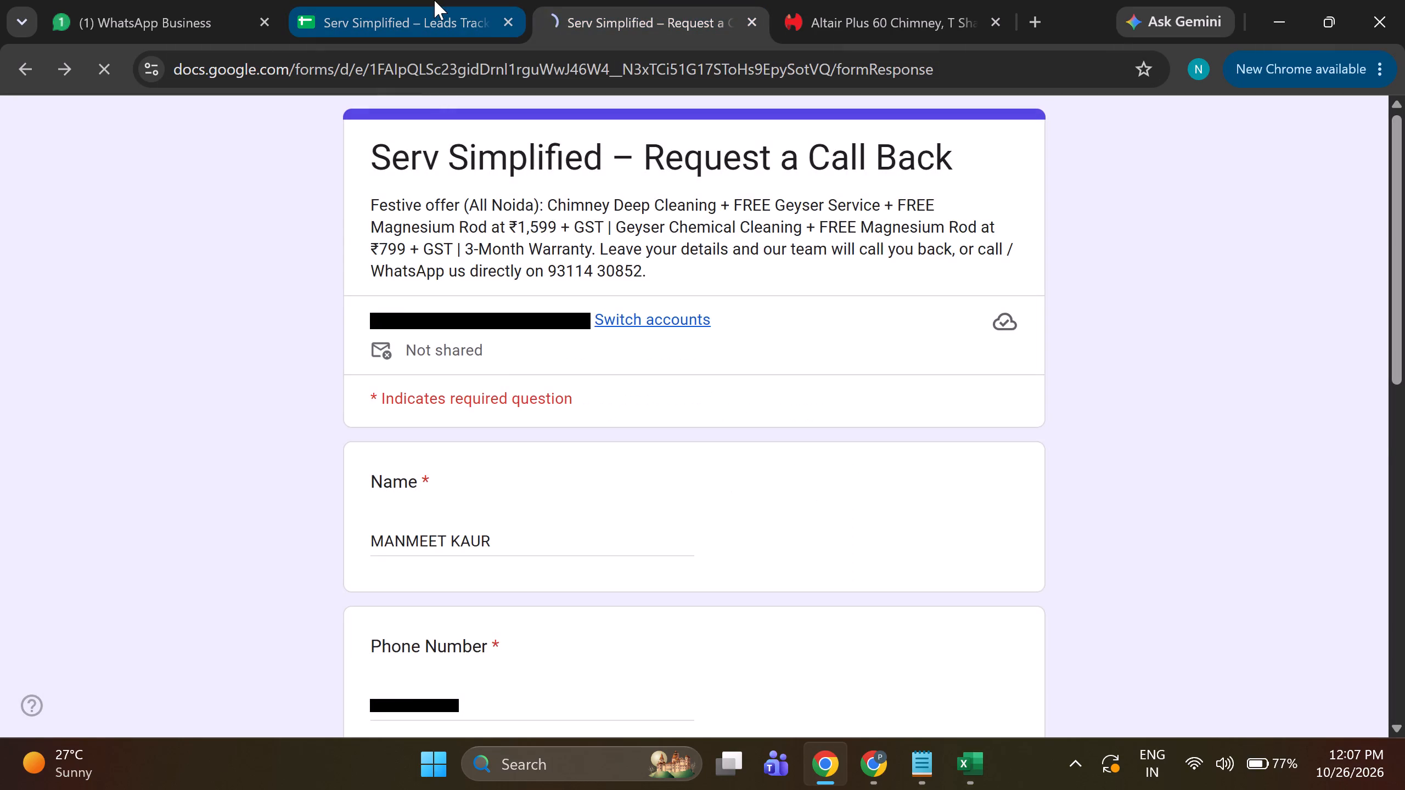
Check the Leads Tracker for the new lead's row, compare with the form tab, and reload the sheet.
{"action": "left_click", "coordinate": [434, 0]}
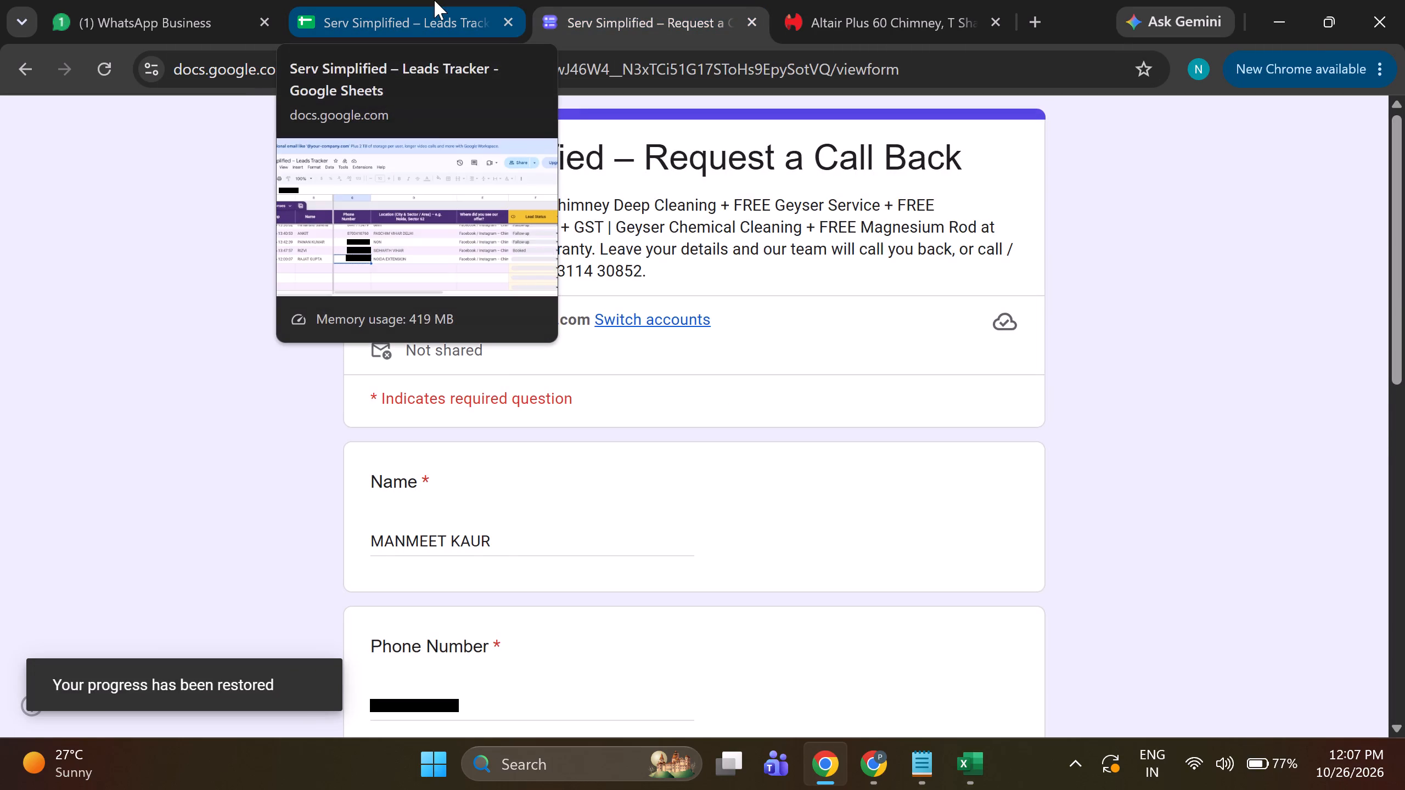
{"action": "scroll", "coordinate": [535, 565], "scroll_direction": "down", "scroll_amount": 1}
{"action": "left_click", "coordinate": [535, 565]}
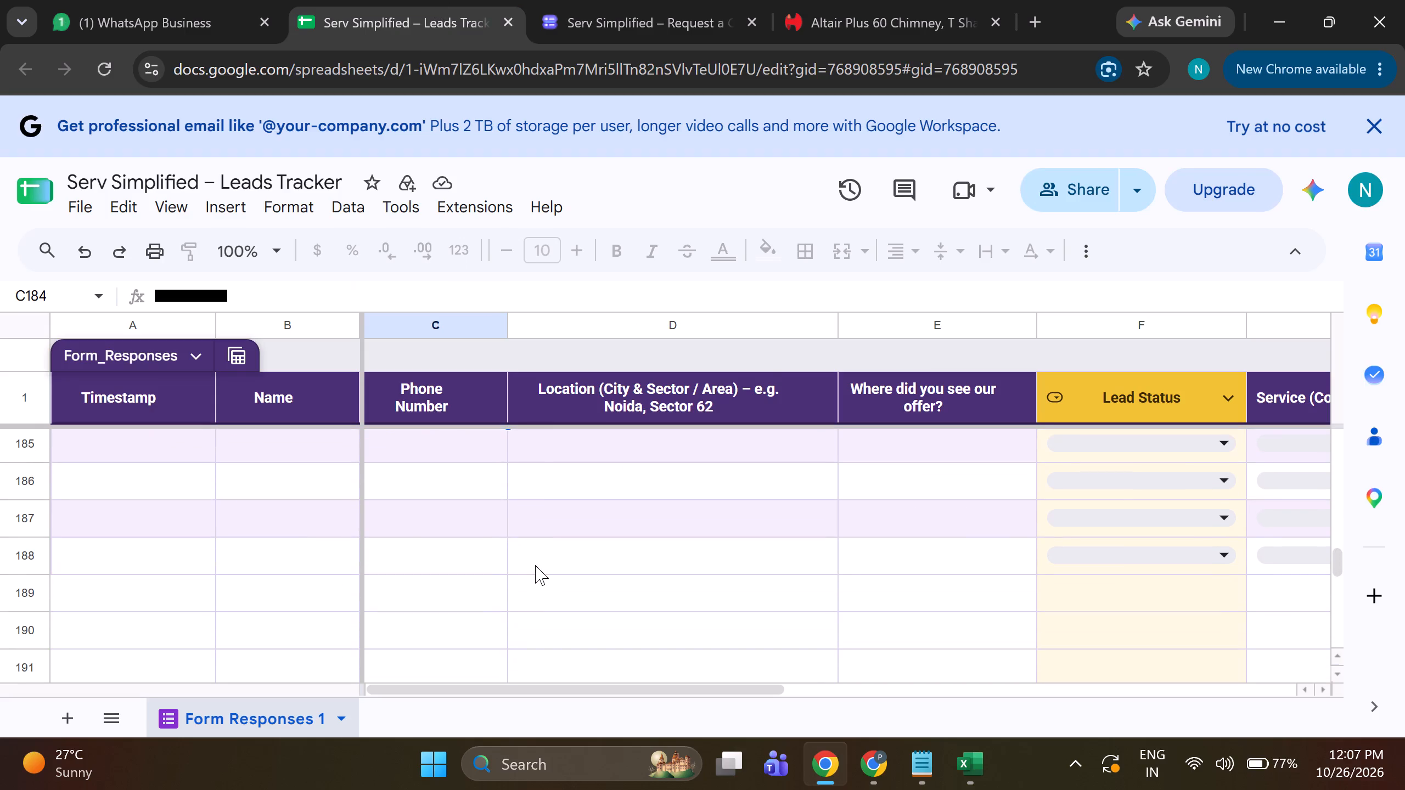
{"action": "scroll", "coordinate": [543, 524], "scroll_direction": "up", "scroll_amount": 1}
{"action": "left_click", "coordinate": [597, 528]}
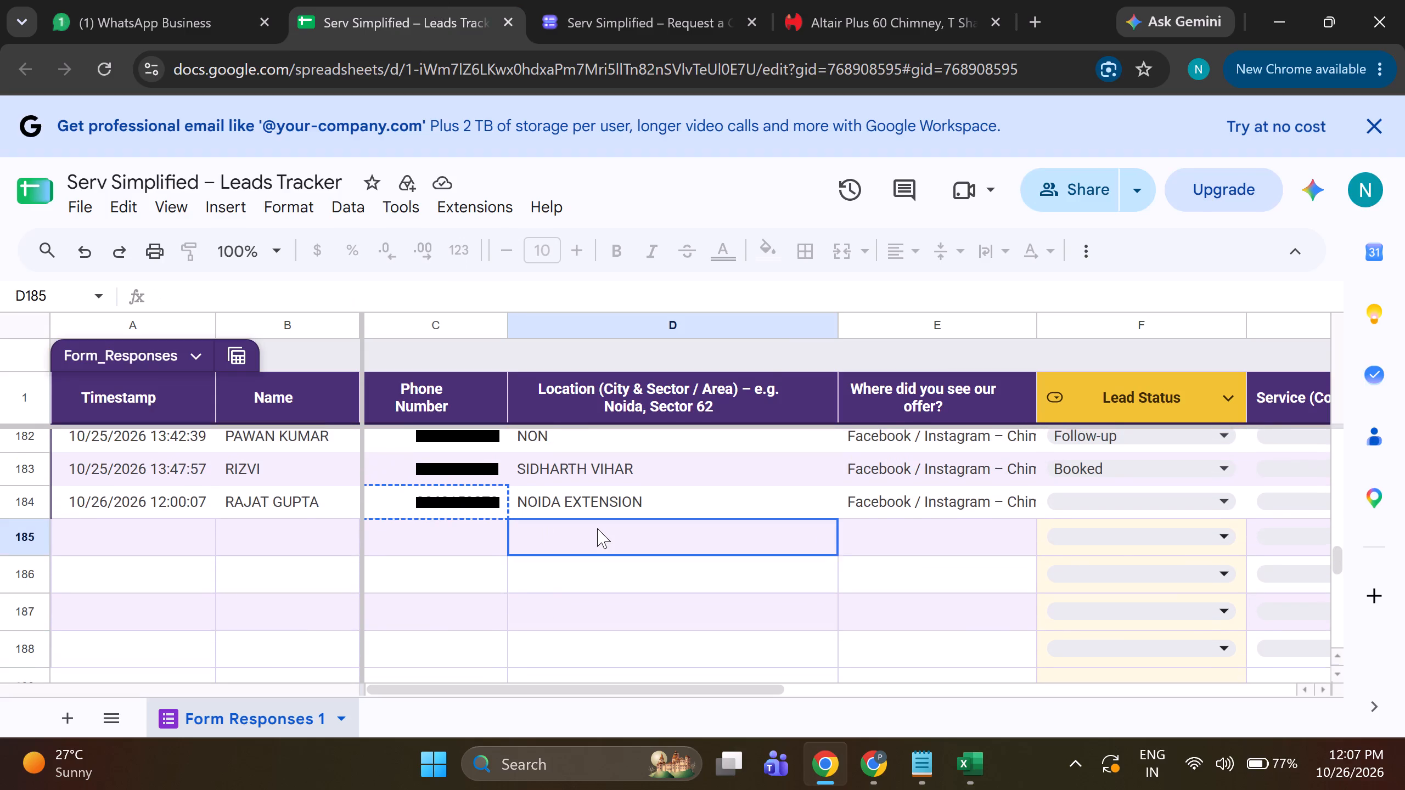
{"action": "left_click", "coordinate": [618, 0]}
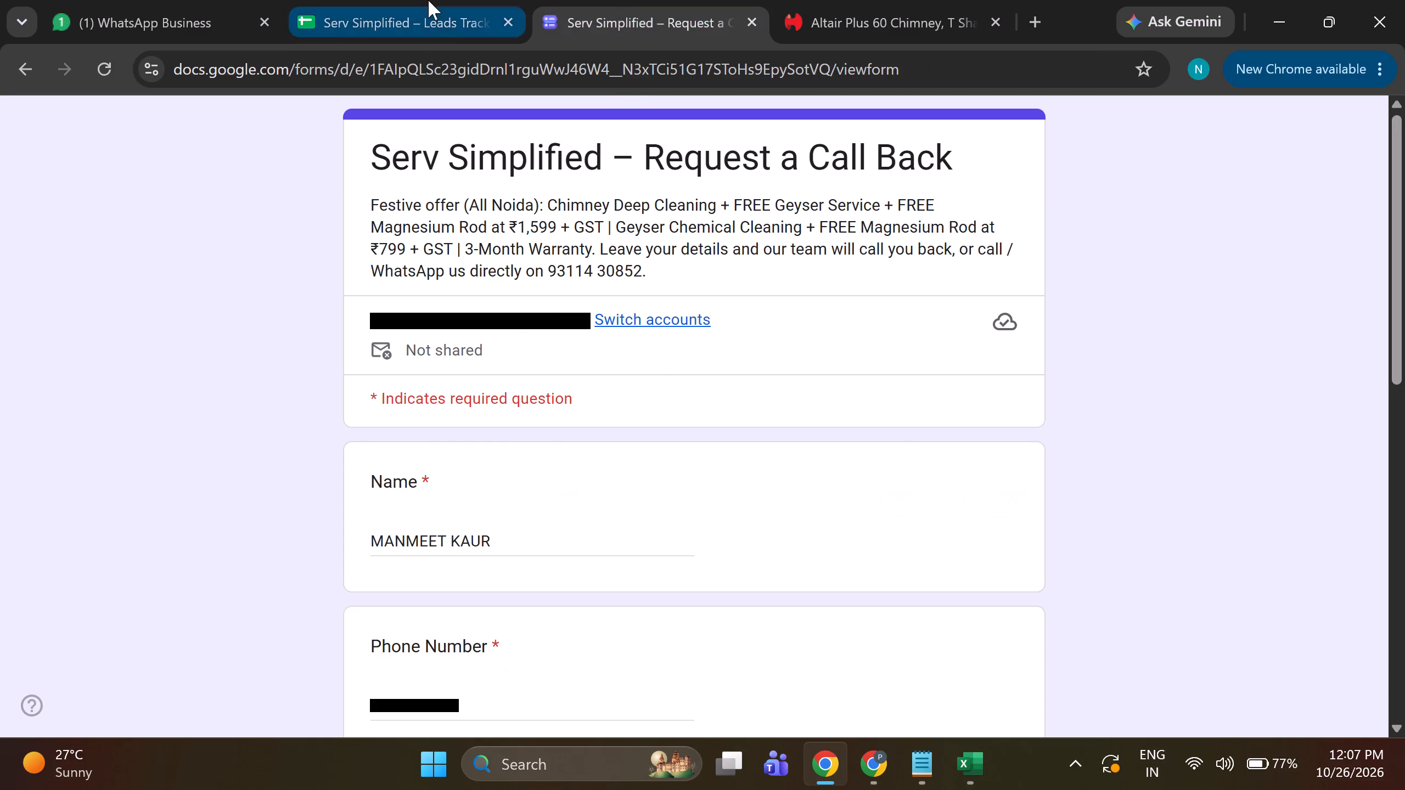
{"action": "left_click", "coordinate": [428, 0]}
{"action": "left_click", "coordinate": [106, 76]}
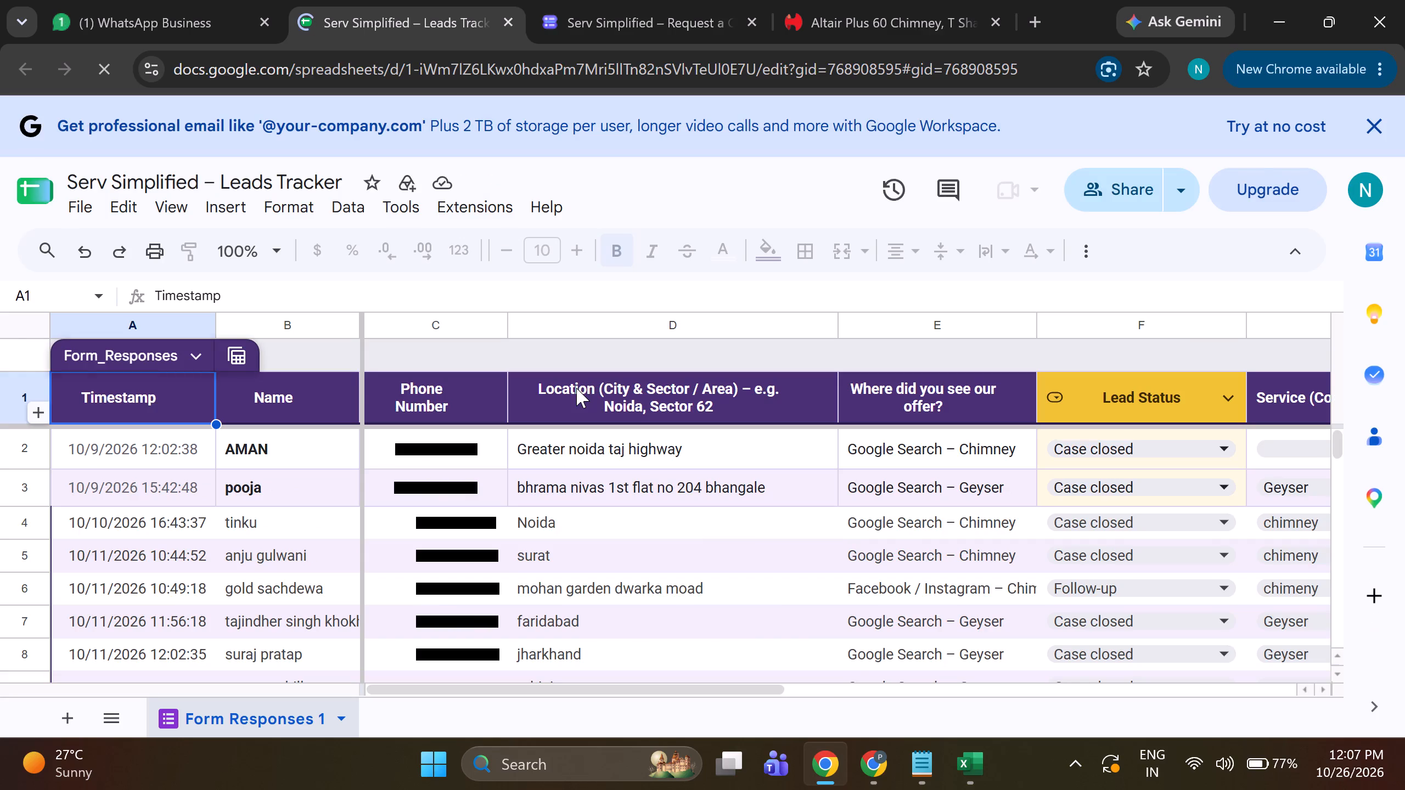
Examine the latest rows at the end of the Leads Tracker responses to check whether the new lead is listed.
{"action": "scroll", "coordinate": [576, 388], "scroll_direction": "down", "scroll_amount": 3}
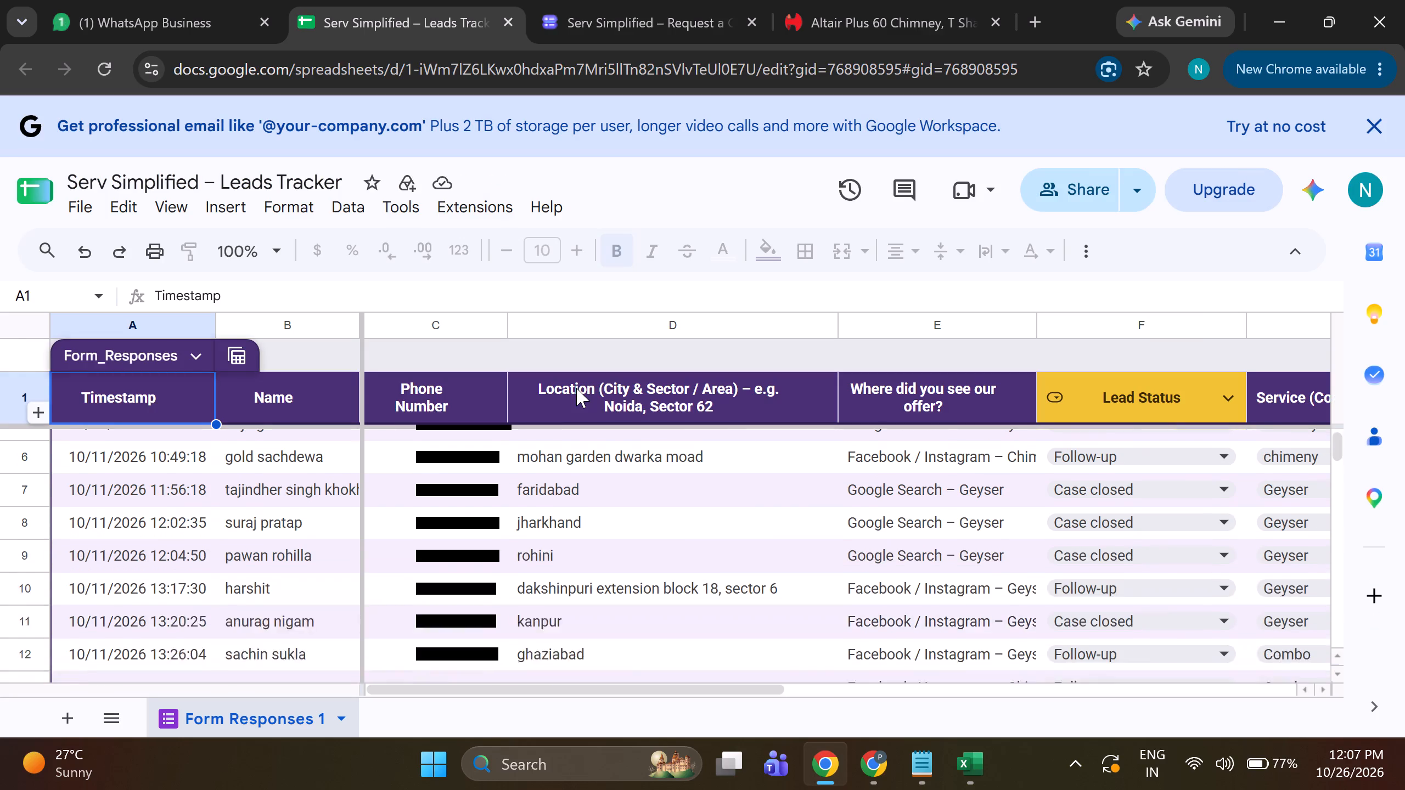
{"action": "scroll", "coordinate": [576, 388], "scroll_direction": "down", "scroll_amount": 7}
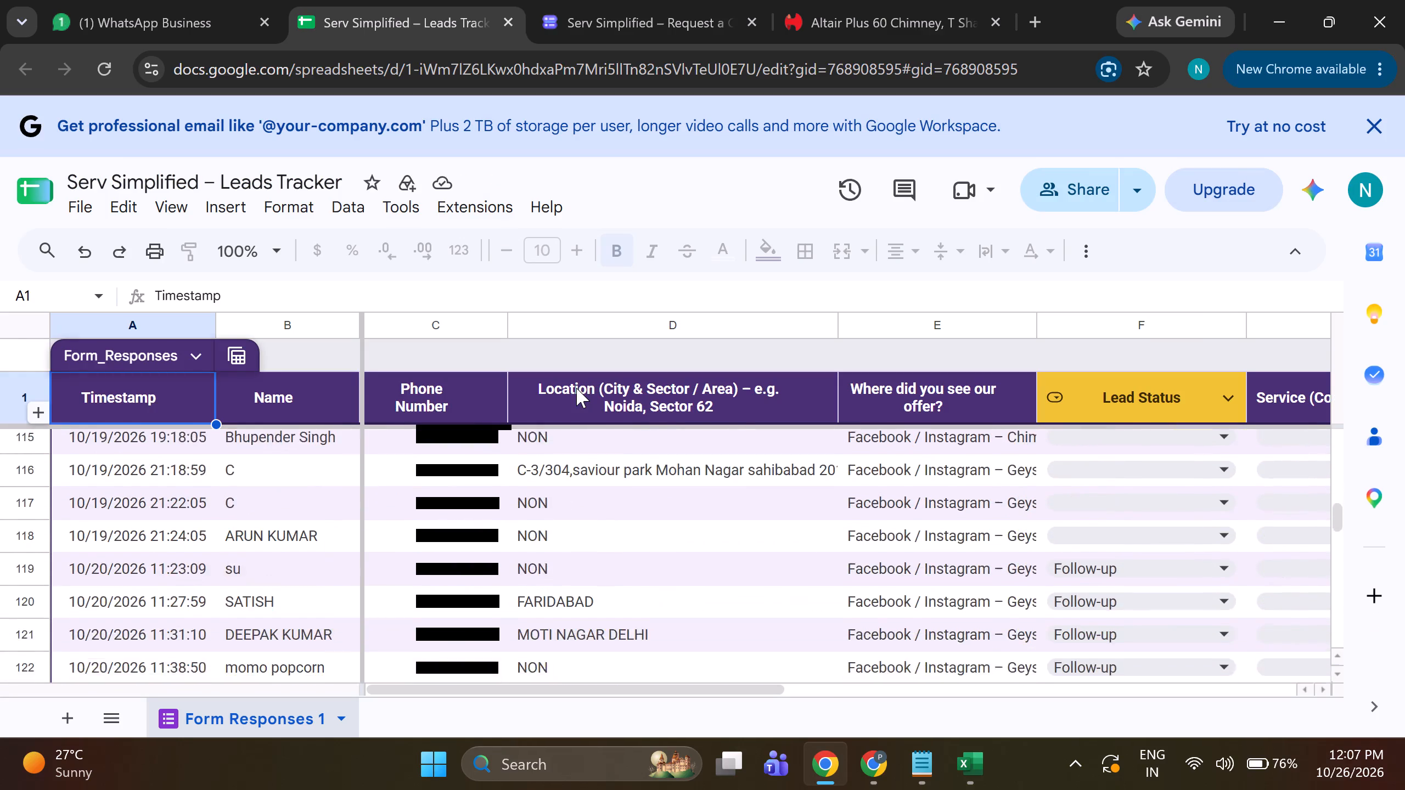
{"action": "scroll", "coordinate": [576, 388], "scroll_direction": "down", "scroll_amount": 4}
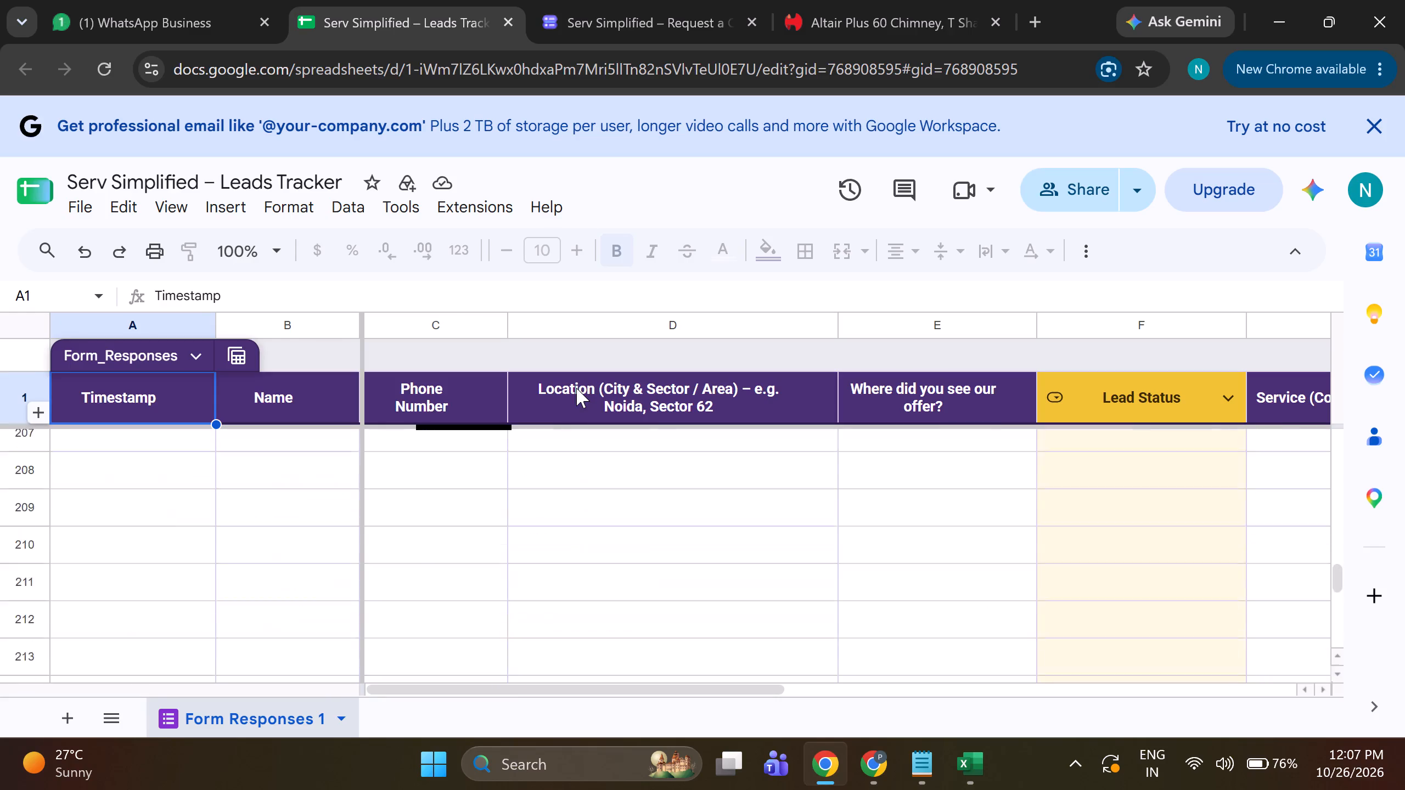
{"action": "scroll", "coordinate": [576, 388], "scroll_direction": "up", "scroll_amount": 4}
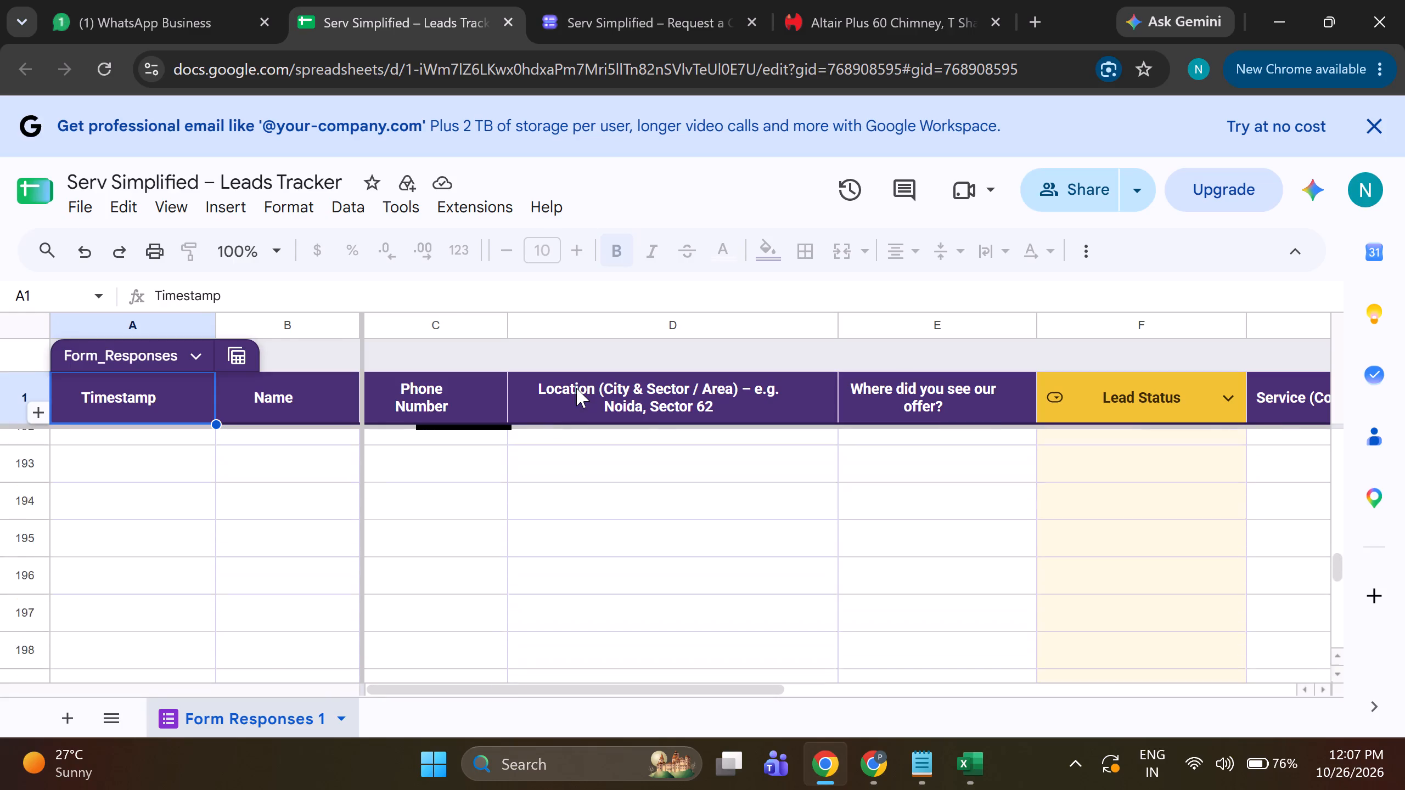
{"action": "scroll", "coordinate": [576, 388], "scroll_direction": "up", "scroll_amount": 1}
{"action": "scroll", "coordinate": [576, 388], "scroll_direction": "down", "scroll_amount": 1}
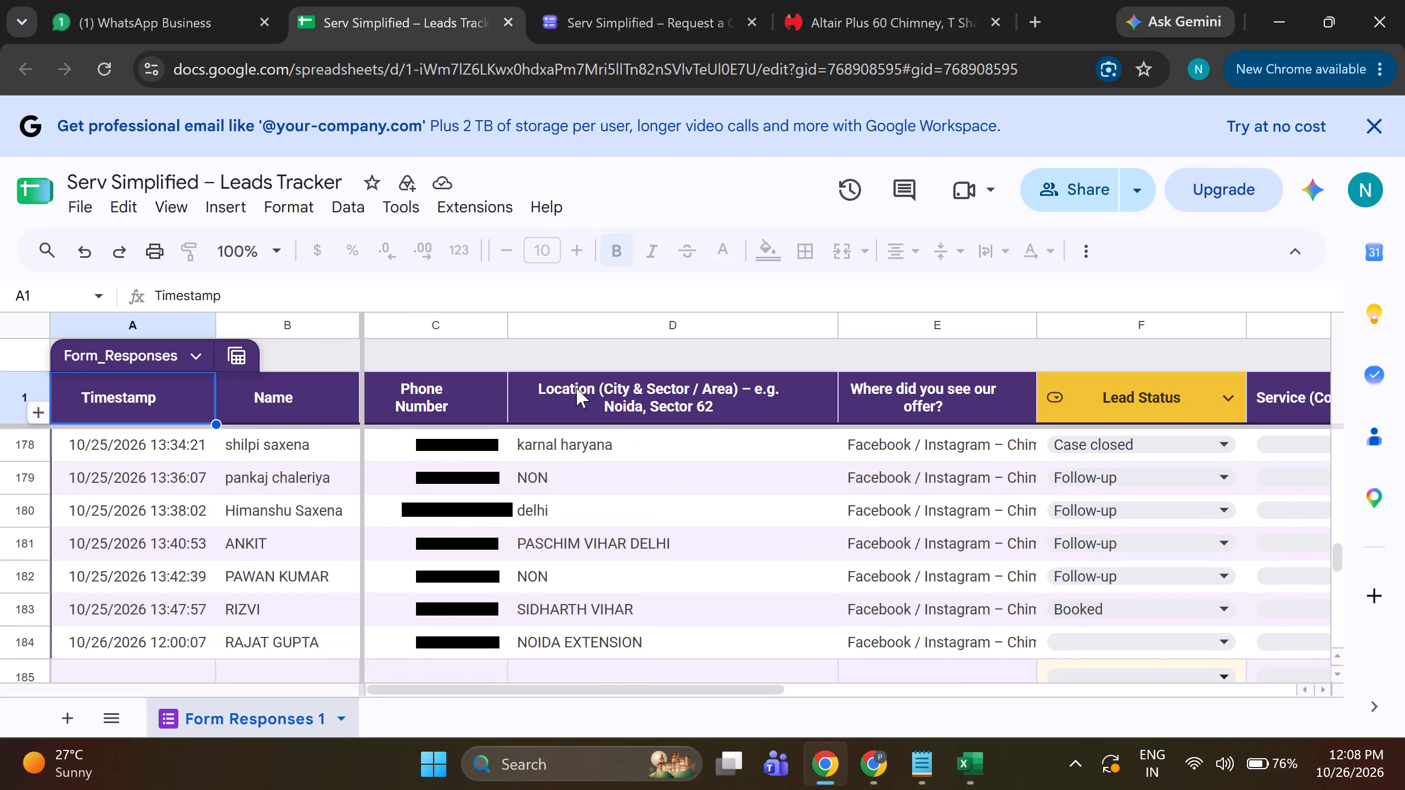
{"action": "scroll", "coordinate": [576, 388], "scroll_direction": "down", "scroll_amount": 1}
Submit the completed call-back form for the WEST DELHI RAJORI GARDEN customer and open a blank form for another response.
{"action": "left_click", "coordinate": [608, 0]}
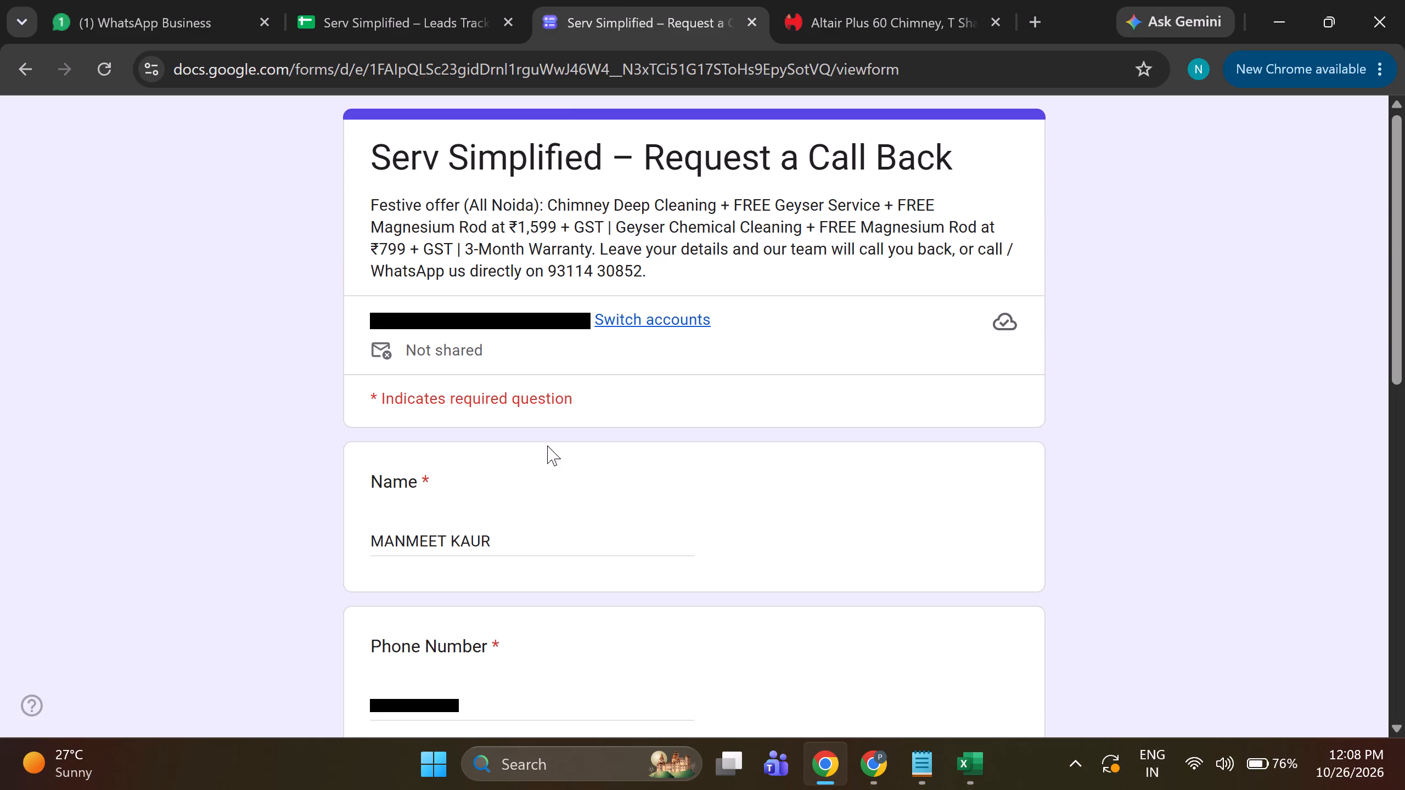
{"action": "scroll", "coordinate": [569, 569], "scroll_direction": "down", "scroll_amount": 2}
{"action": "scroll", "coordinate": [391, 642], "scroll_direction": "down", "scroll_amount": 1}
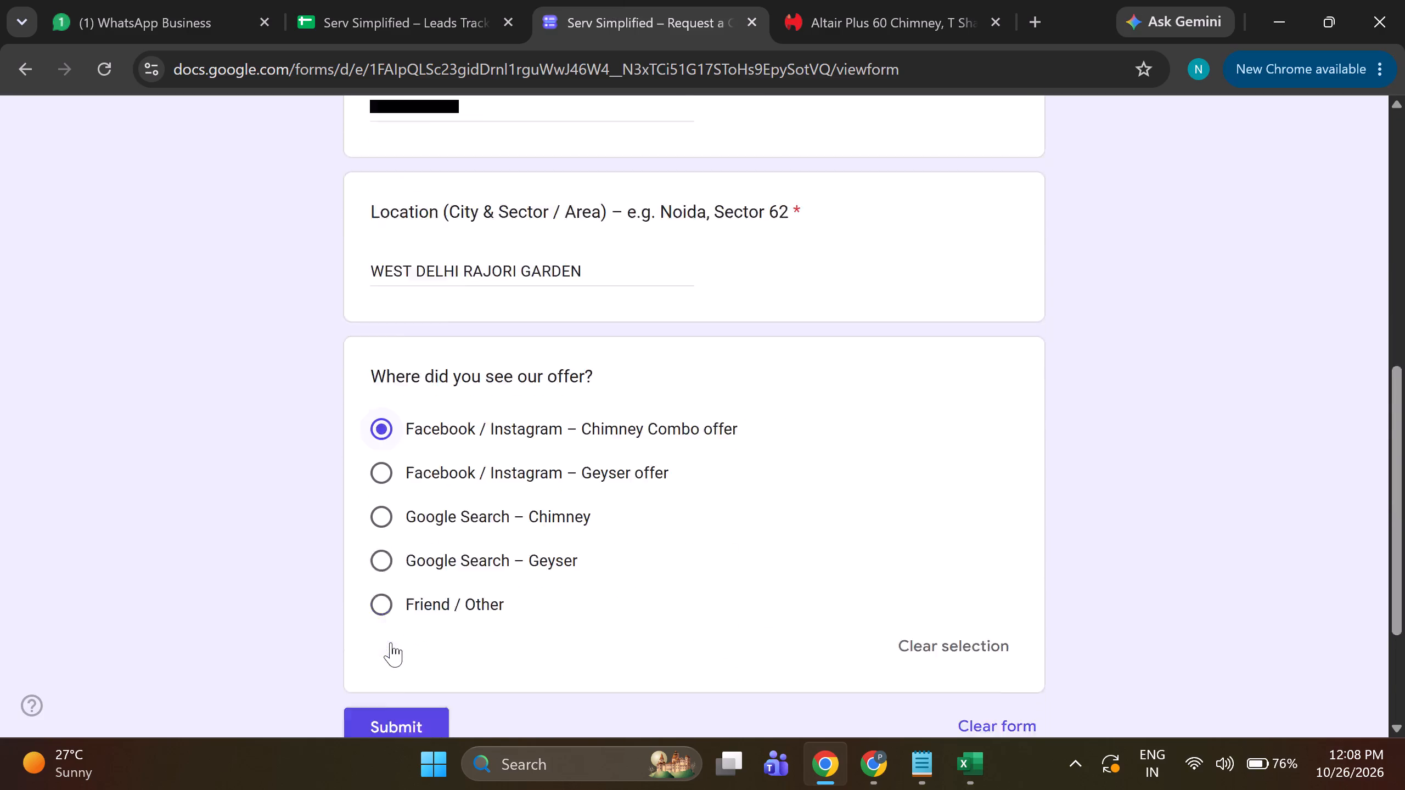
{"action": "scroll", "coordinate": [391, 642], "scroll_direction": "down", "scroll_amount": 1}
{"action": "left_click", "coordinate": [407, 548]}
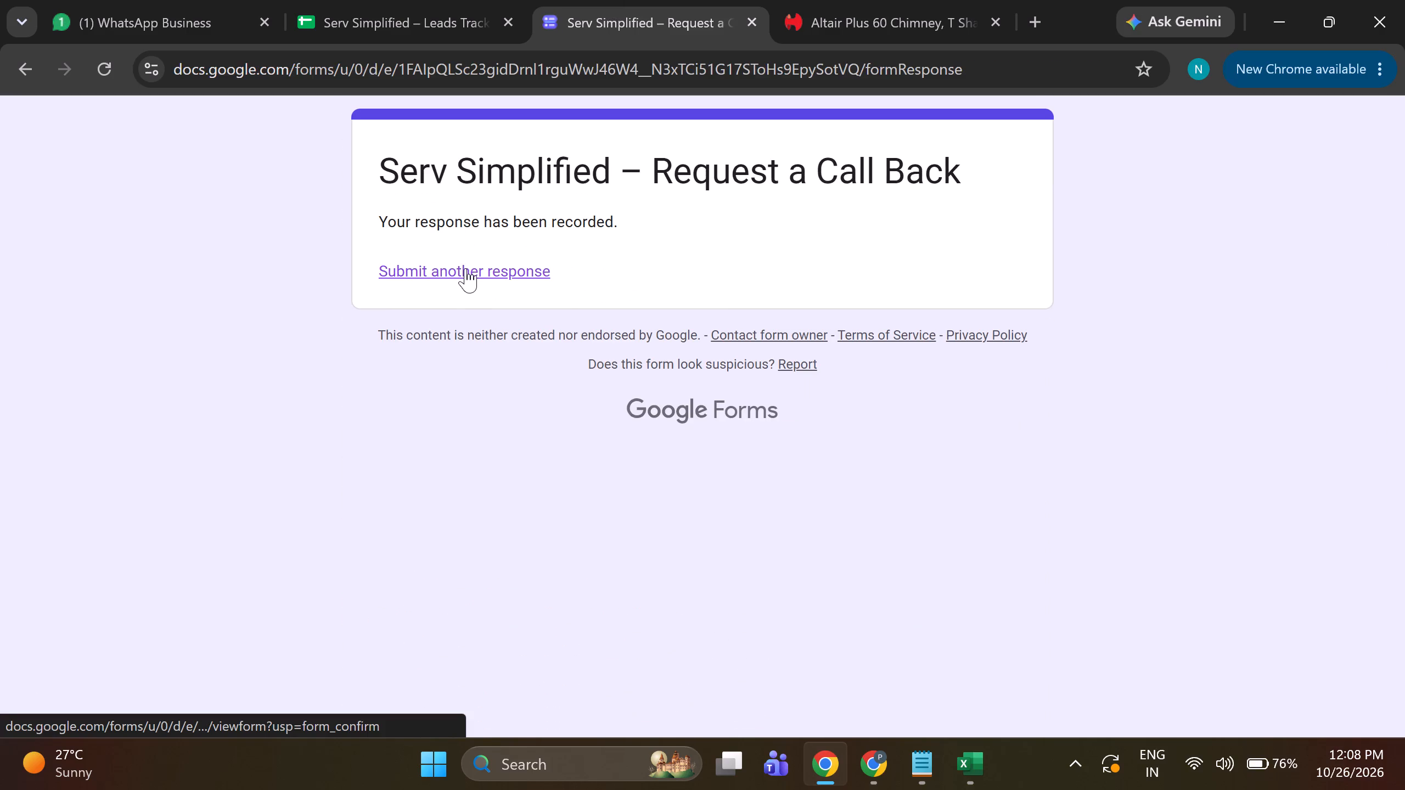
{"action": "left_click", "coordinate": [465, 268]}
Copy the new lead's phone number from row 185 of the Leads Tracker into cell E146 of the Master sheet's Lead Tracker.
{"action": "left_click", "coordinate": [418, 0]}
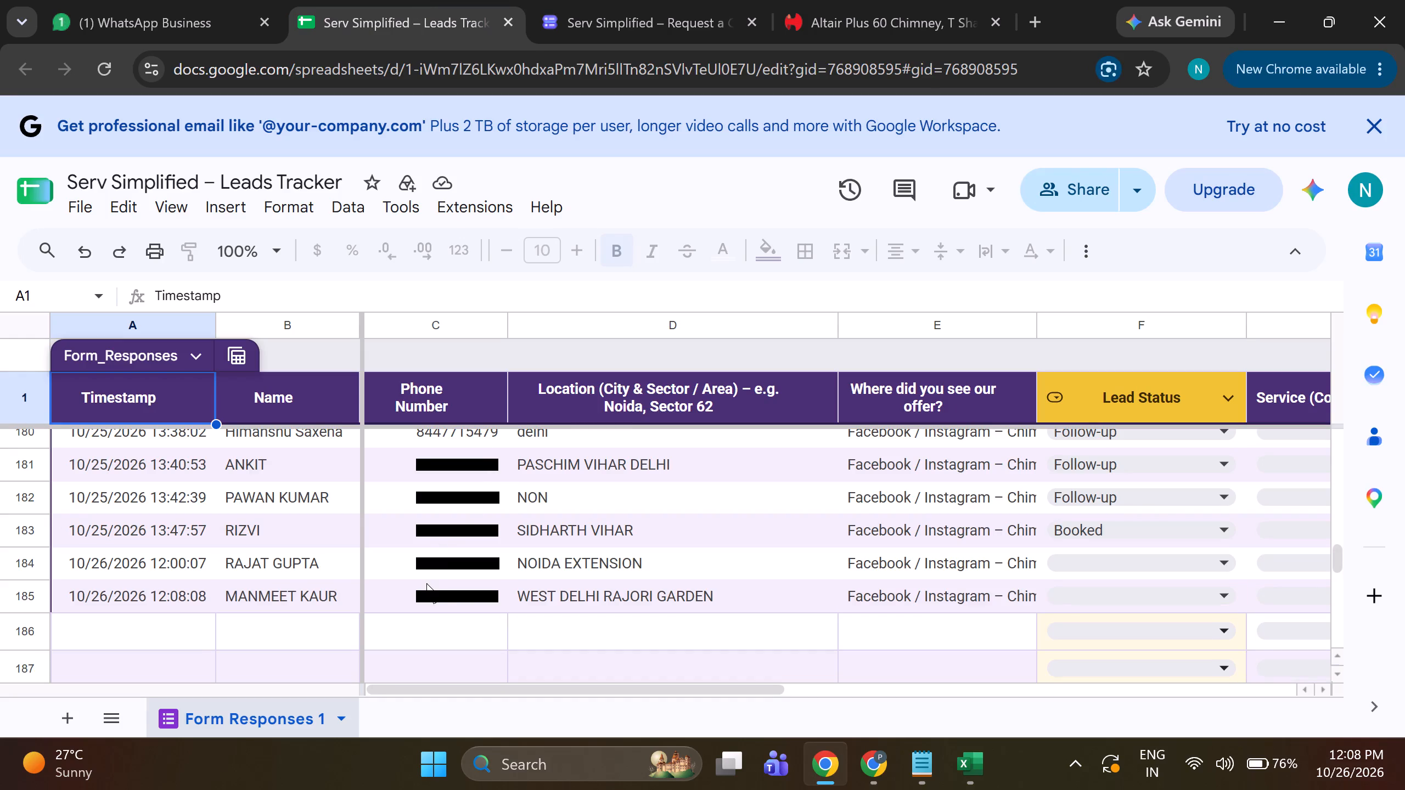
{"action": "left_click", "coordinate": [445, 600]}
{"action": "key", "text": "ctrl+c"}
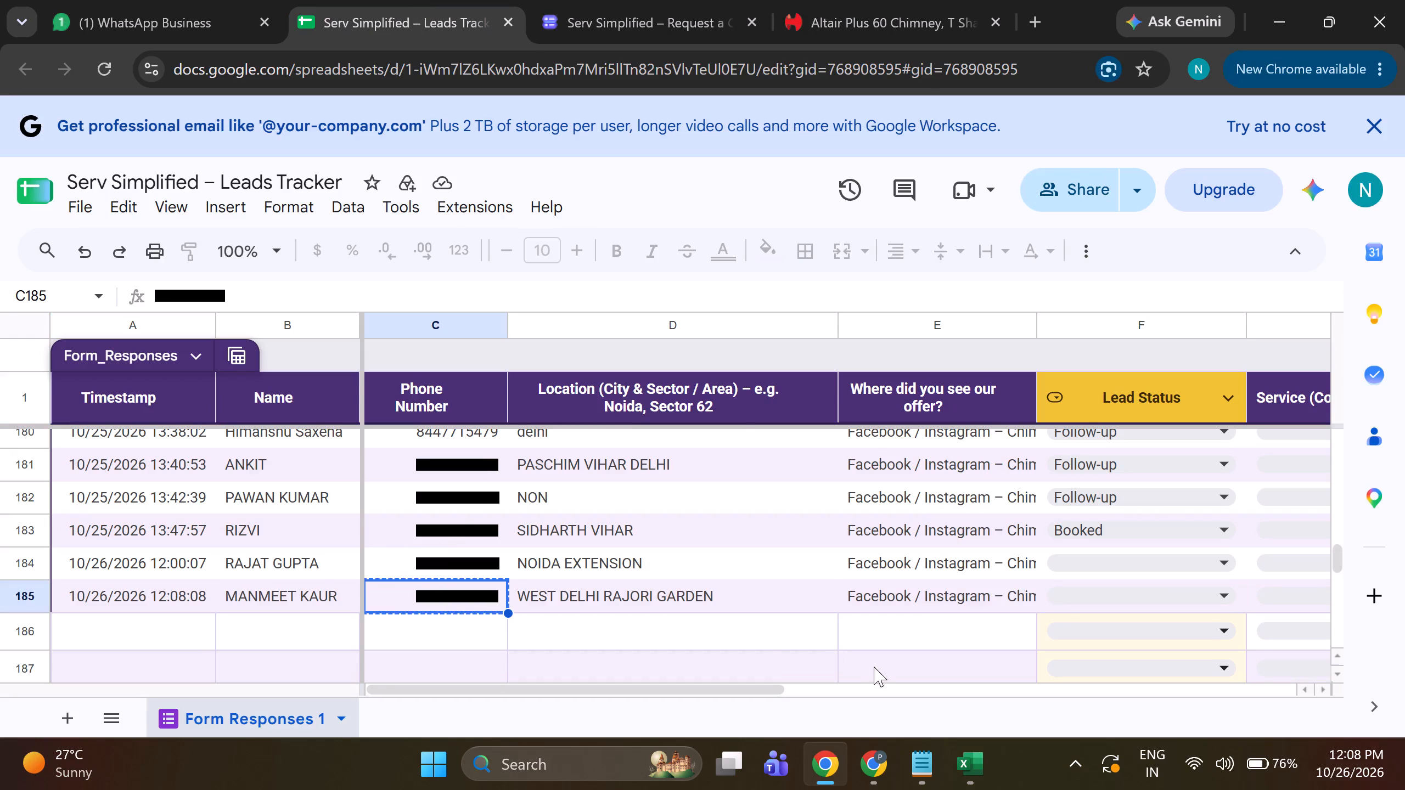
{"action": "left_click", "coordinate": [868, 758]}
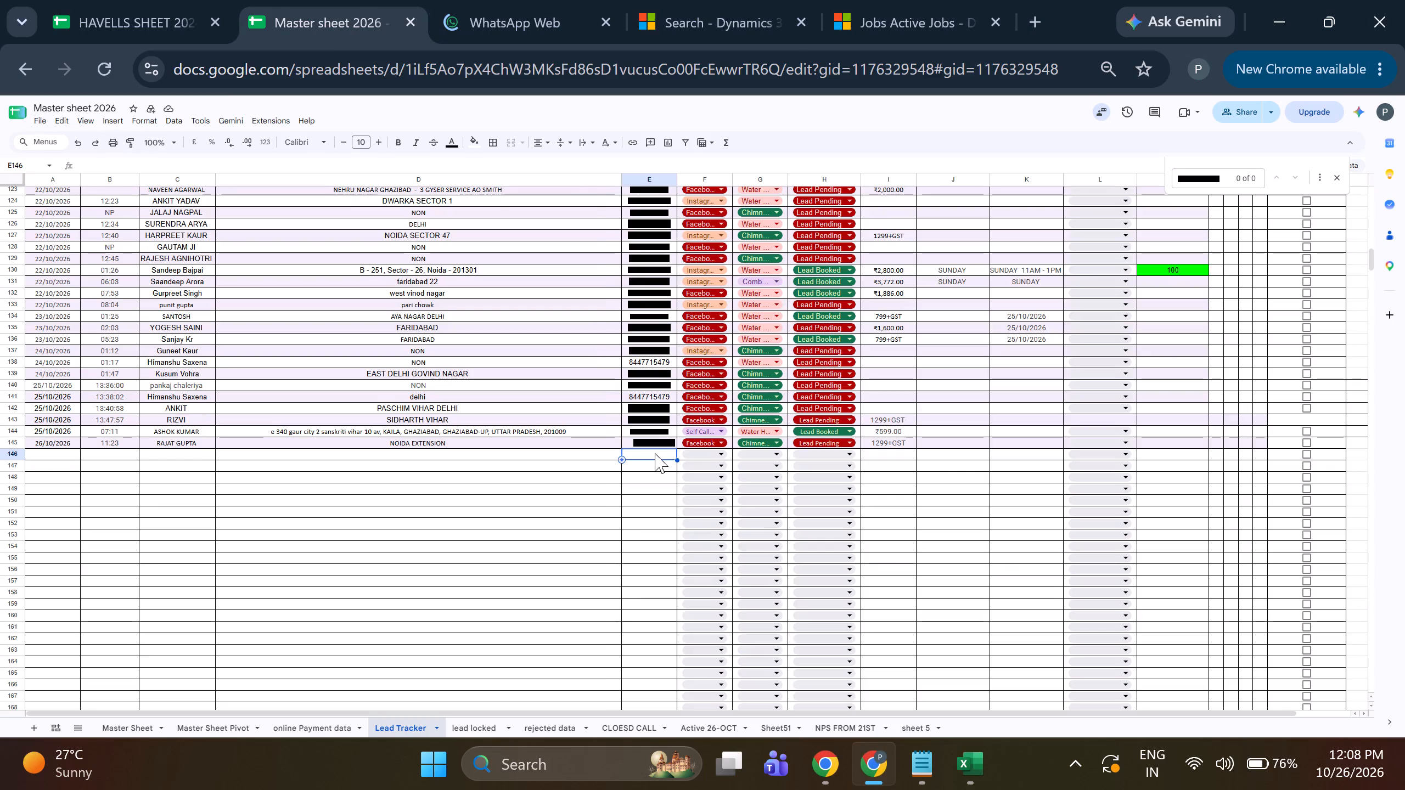
{"action": "left_click", "coordinate": [655, 453]}
{"action": "key", "text": "ctrl+v"}
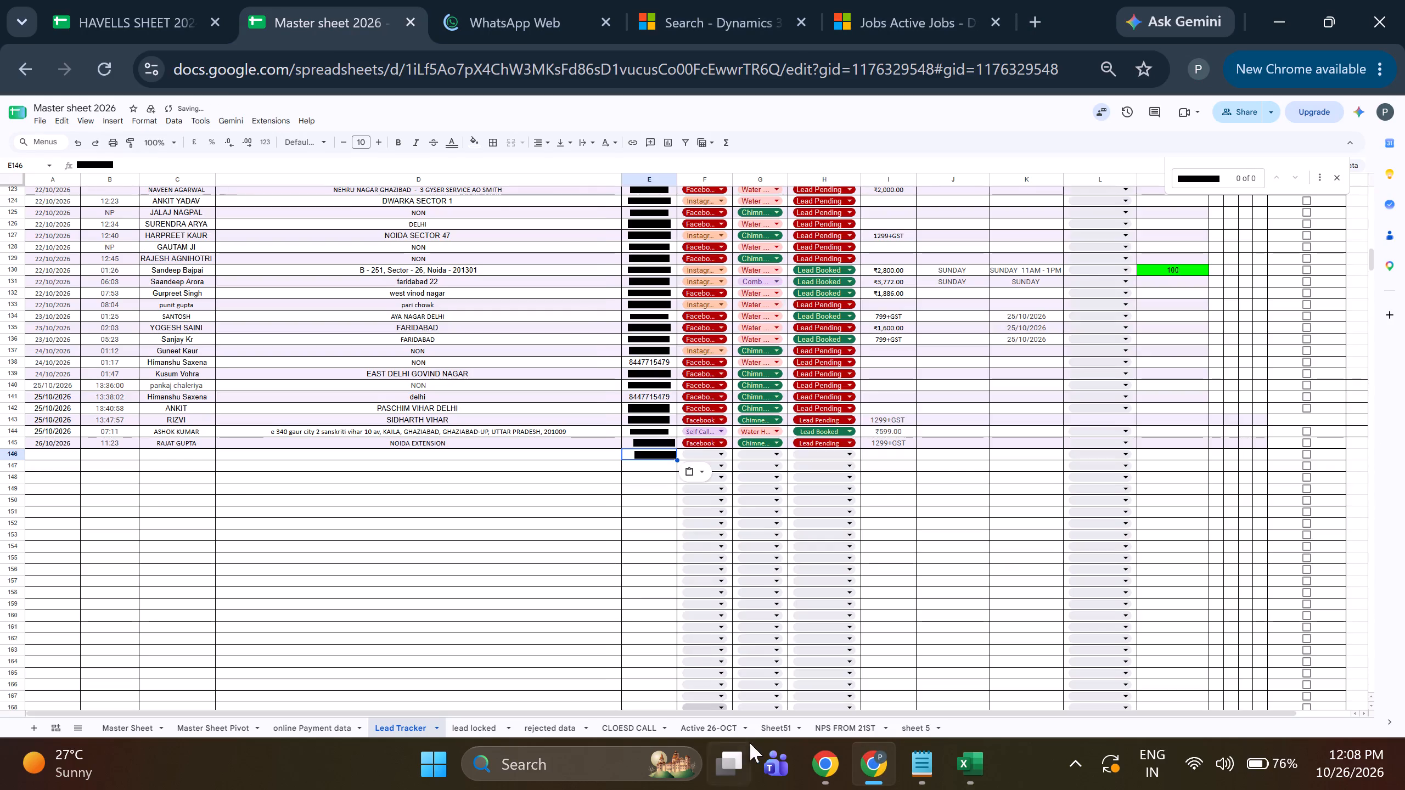
Return to the new lead's row in the Leads Tracker to fetch its remaining details.
{"action": "left_click", "coordinate": [824, 758]}
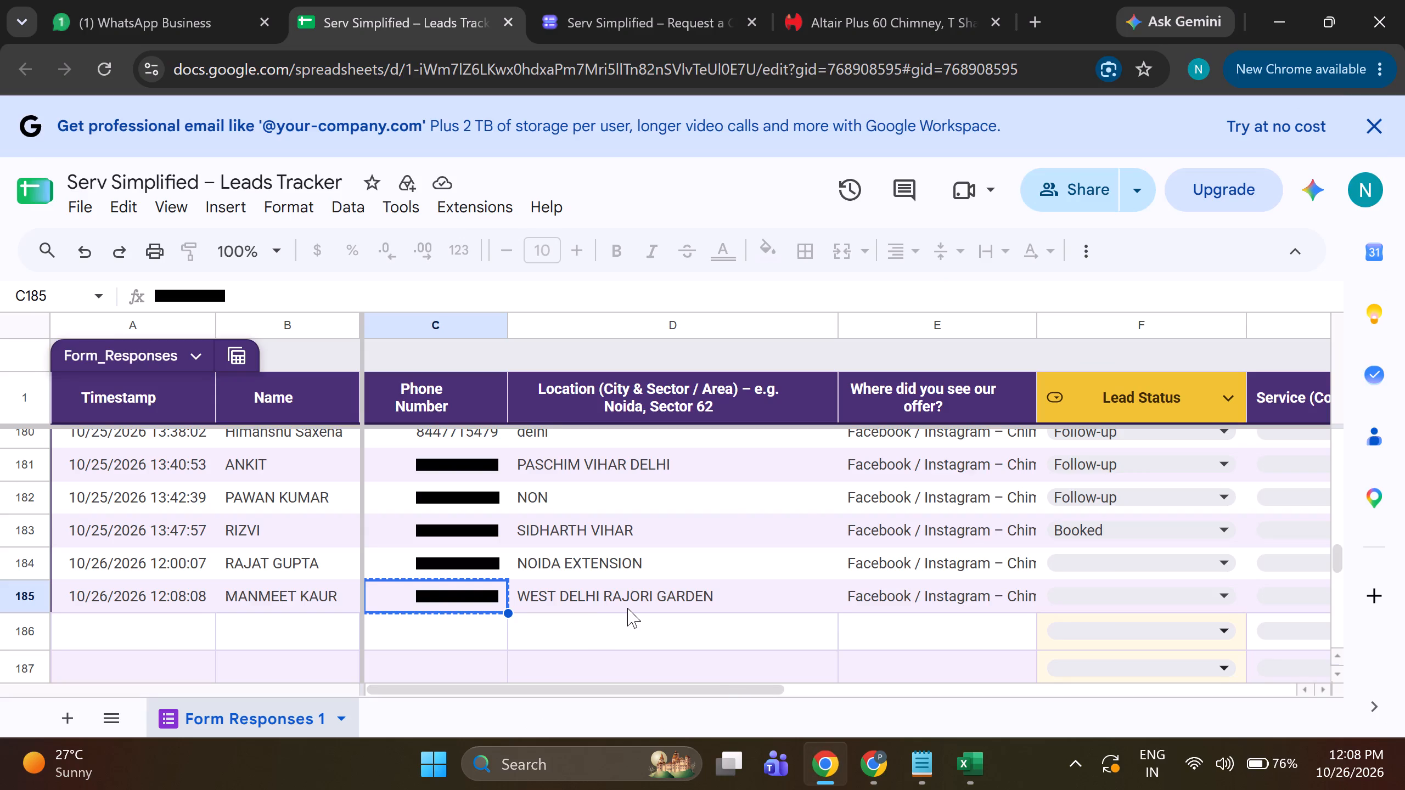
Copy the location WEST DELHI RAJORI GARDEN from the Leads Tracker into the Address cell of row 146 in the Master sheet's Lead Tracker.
{"action": "left_click", "coordinate": [627, 608]}
{"action": "key", "text": "ctrl+c"}
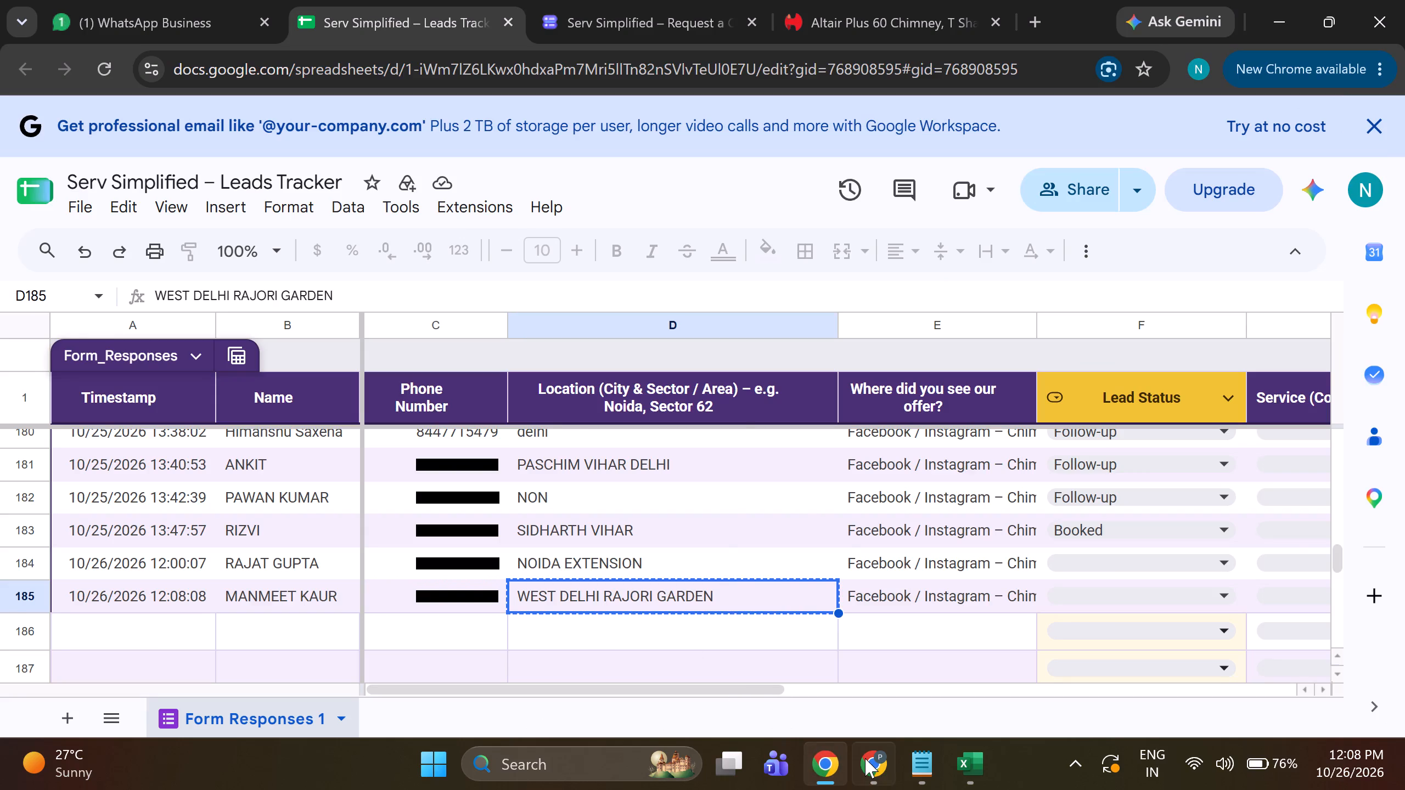
{"action": "left_click", "coordinate": [865, 758]}
{"action": "left_click", "coordinate": [444, 456]}
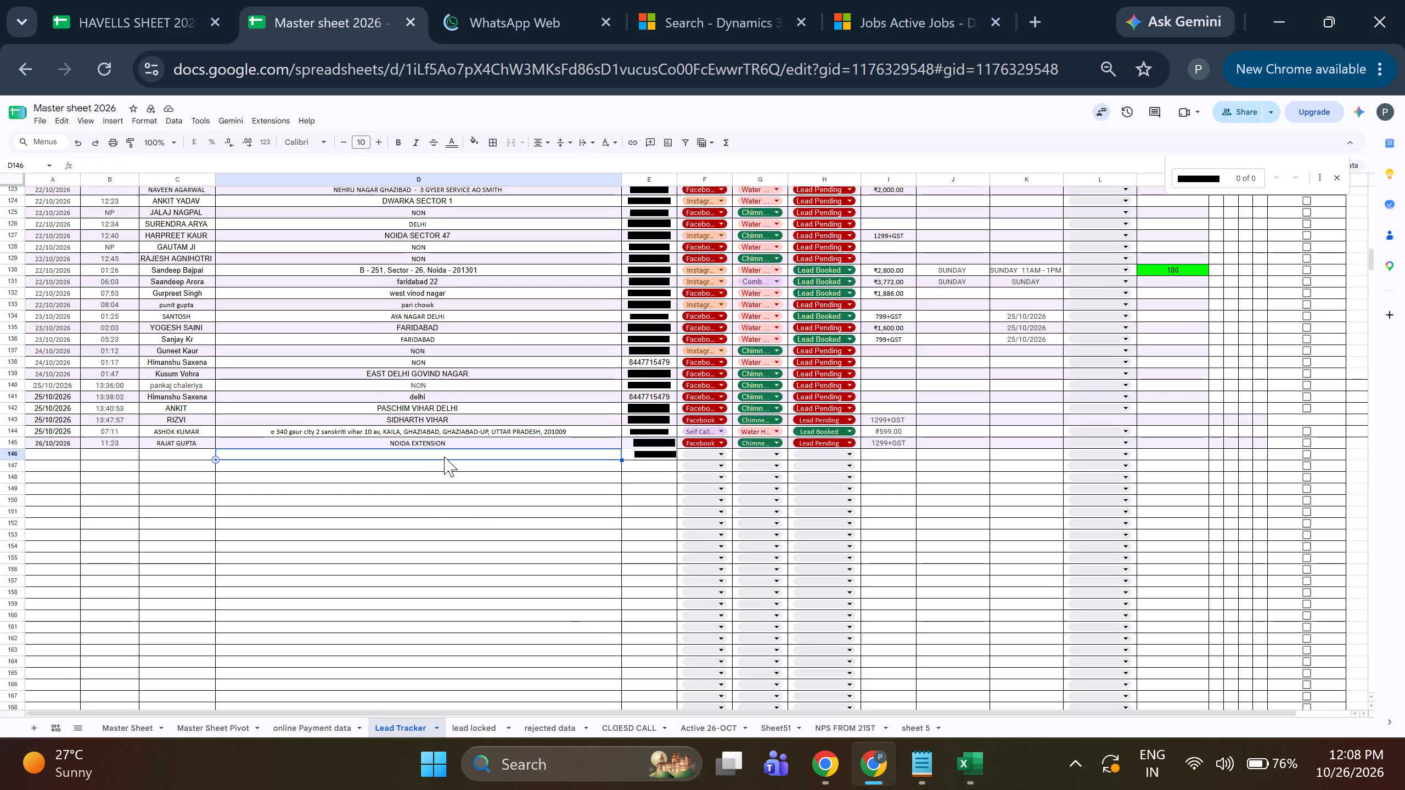
{"action": "key", "text": "ctrl+v"}
Copy the new customer's name from the Leads Tracker into the Customer Name cell of row 146 in the Master sheet.
{"action": "left_click", "coordinate": [825, 745]}
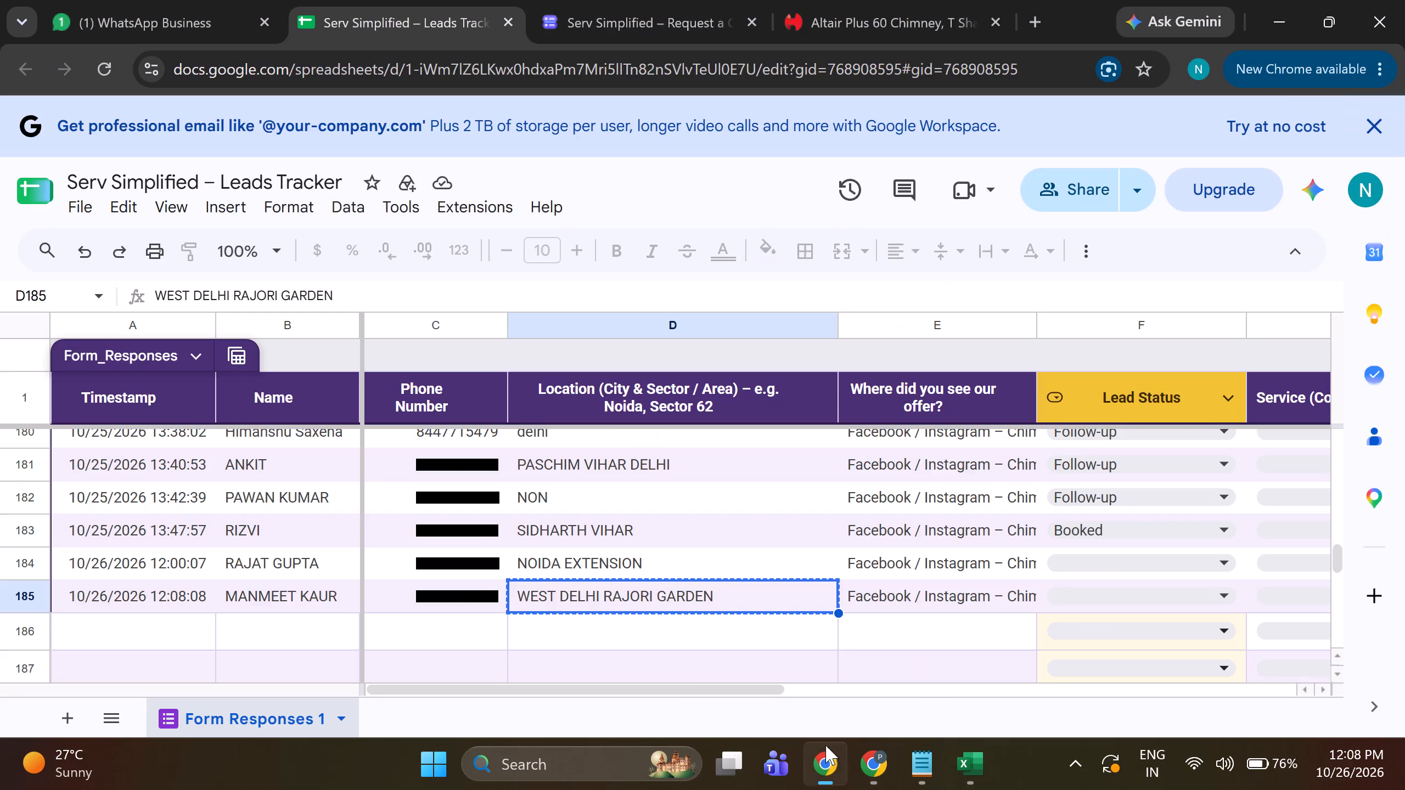
{"action": "left_click", "coordinate": [310, 582]}
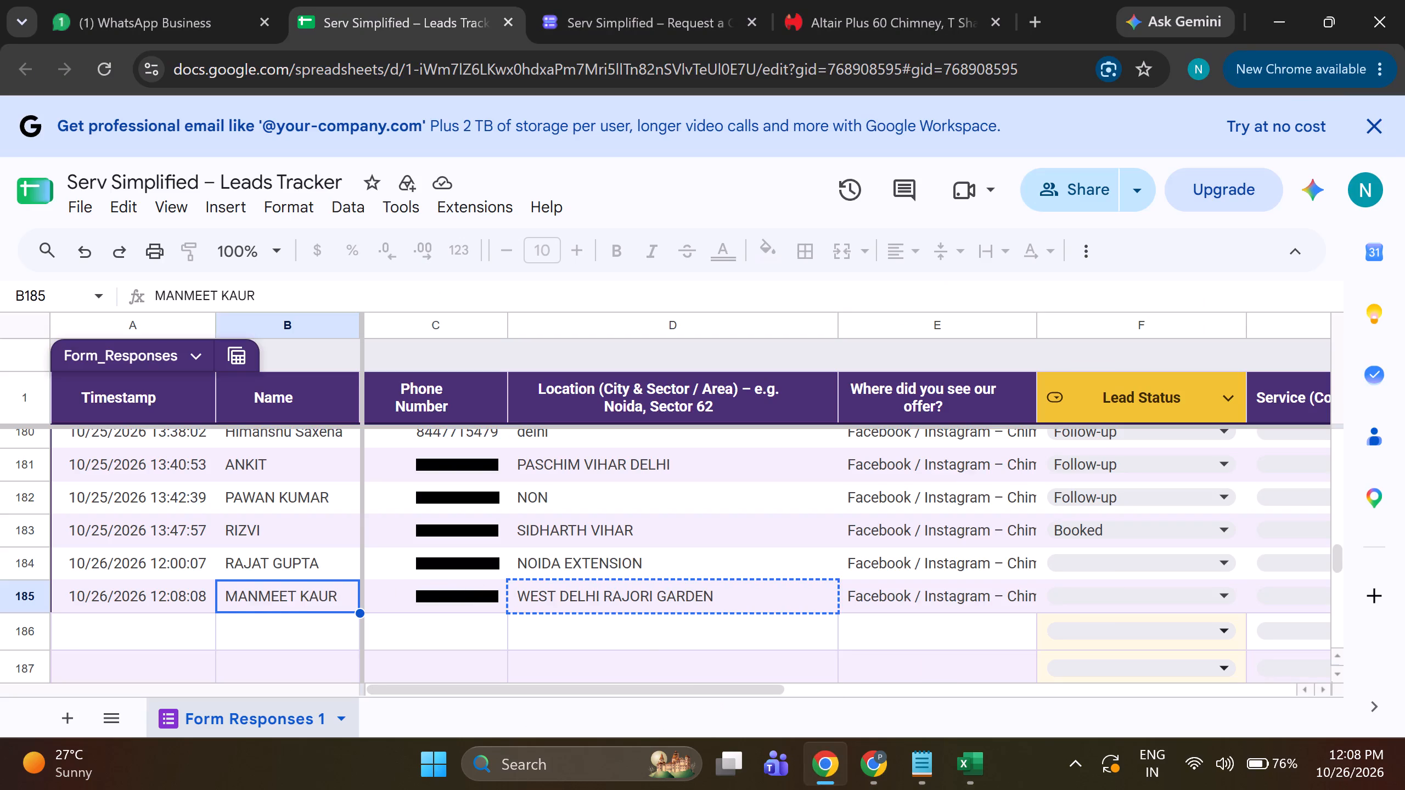
{"action": "key", "text": "ctrl+c"}
{"action": "left_click", "coordinate": [862, 762]}
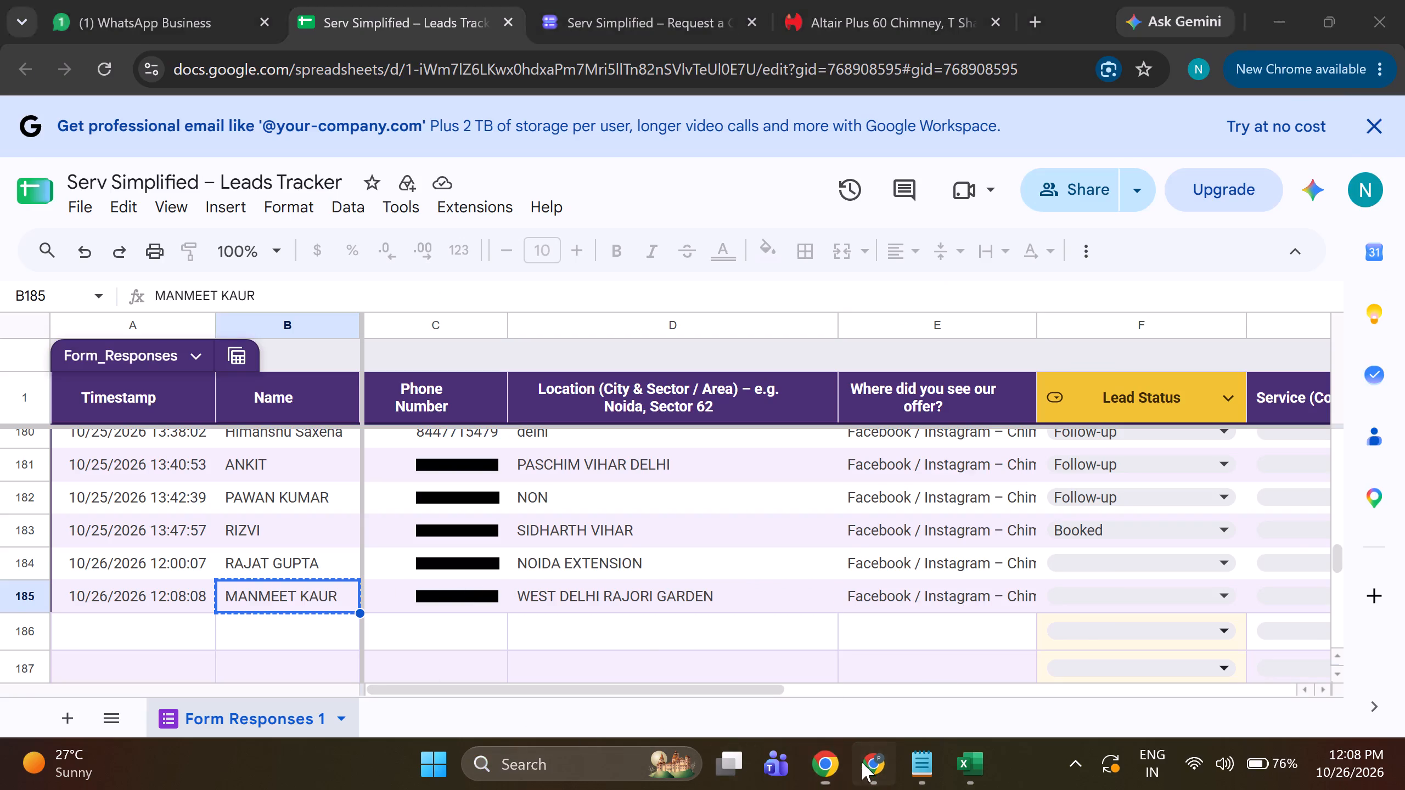
{"action": "left_click", "coordinate": [188, 455]}
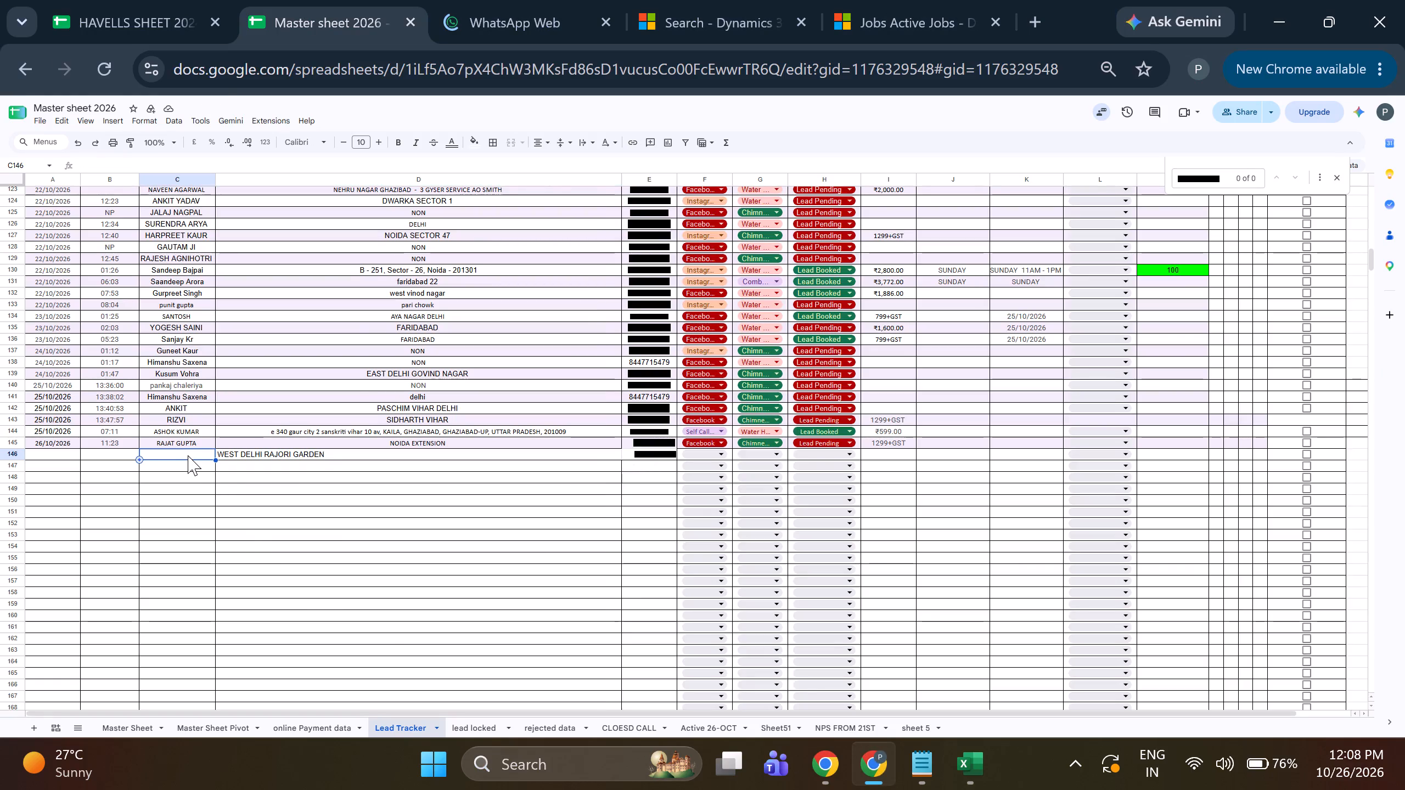
{"action": "key", "text": "ctrl+v"}
Enter 12:03 as the time of calling for the new lead in row 146.
{"action": "key", "text": "Left"}
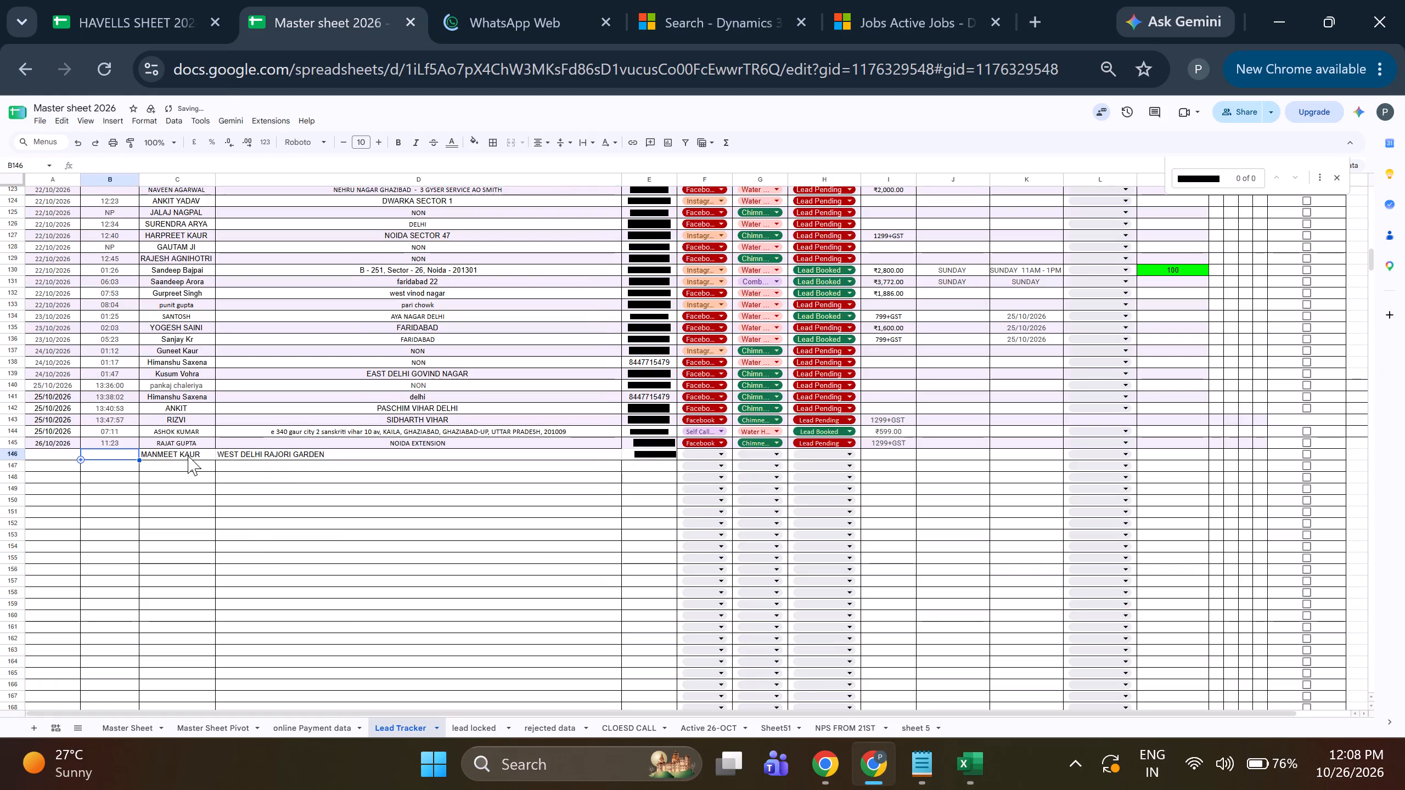
{"action": "type", "text": "12:"}
{"action": "type", "text": "03"}
{"action": "key", "text": "Left"}
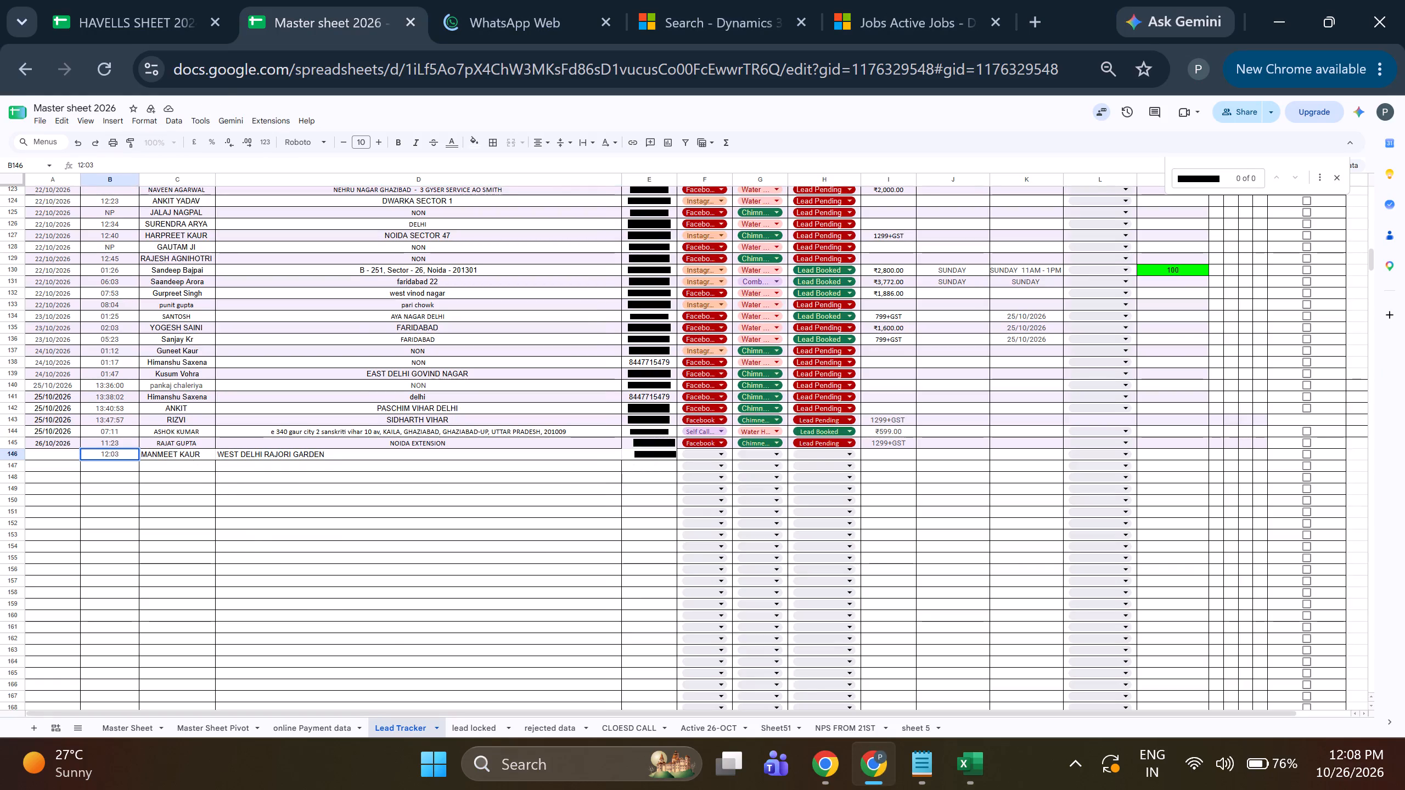
Copy the date 26/10/2026 from the lead row directly above the new one.
{"action": "key", "text": "Up"}
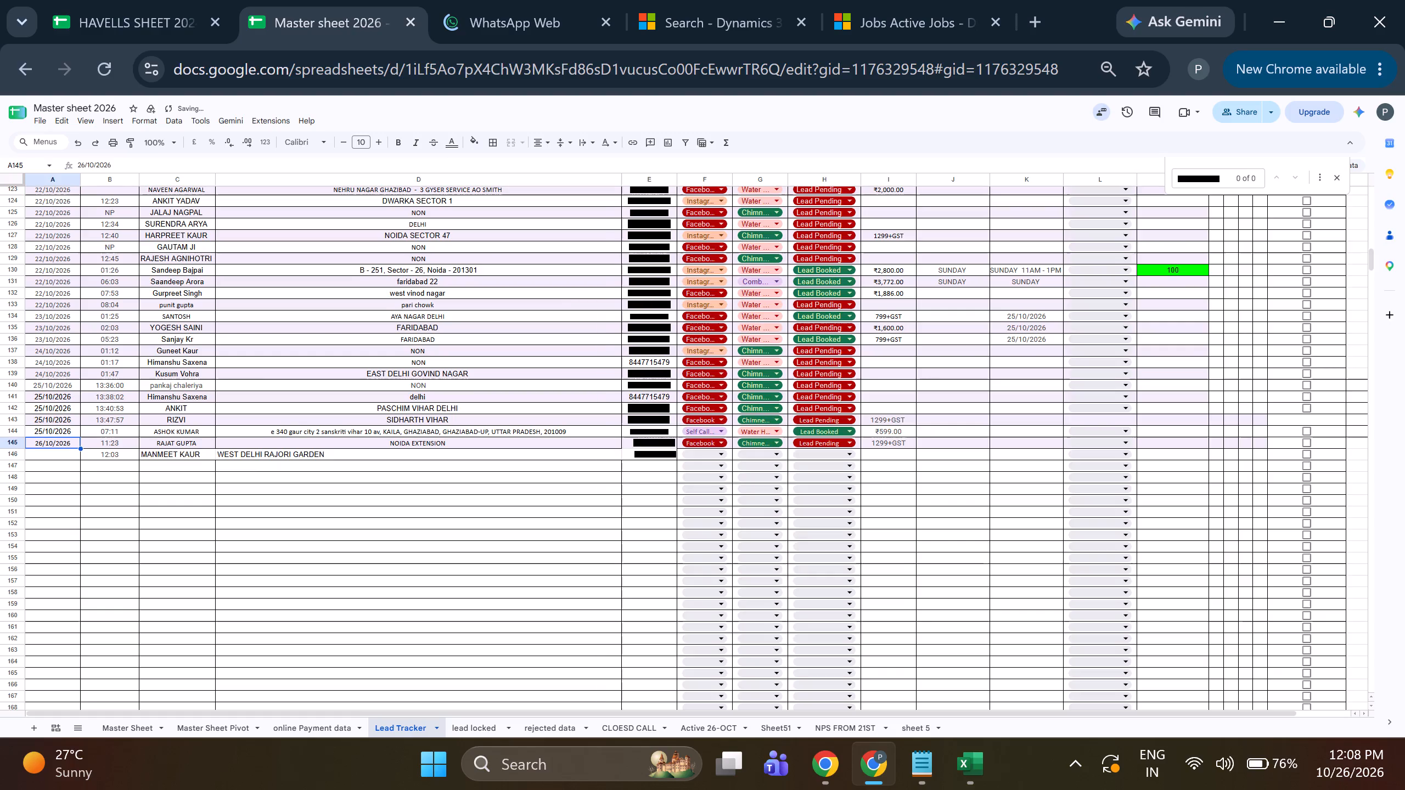
{"action": "key", "text": "ctrl+c"}
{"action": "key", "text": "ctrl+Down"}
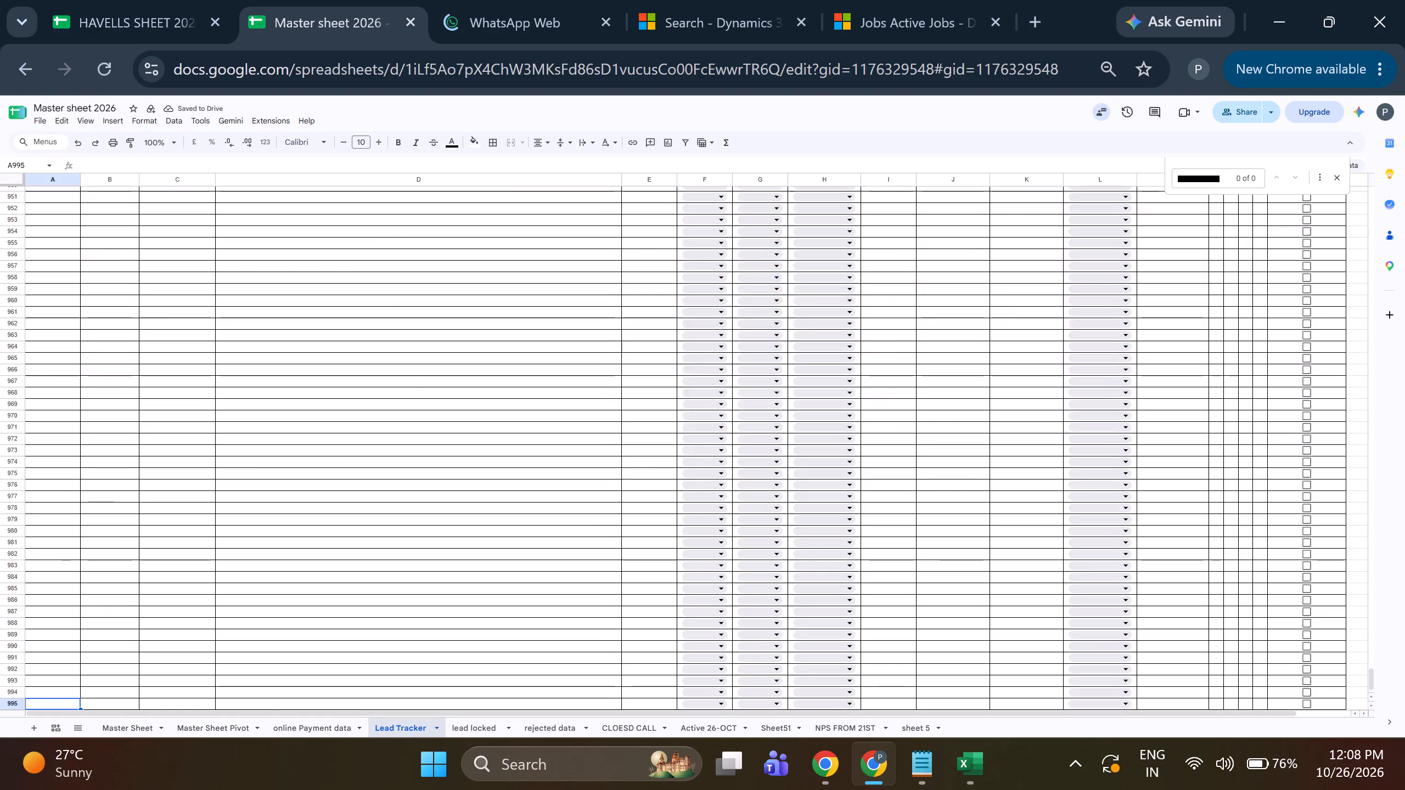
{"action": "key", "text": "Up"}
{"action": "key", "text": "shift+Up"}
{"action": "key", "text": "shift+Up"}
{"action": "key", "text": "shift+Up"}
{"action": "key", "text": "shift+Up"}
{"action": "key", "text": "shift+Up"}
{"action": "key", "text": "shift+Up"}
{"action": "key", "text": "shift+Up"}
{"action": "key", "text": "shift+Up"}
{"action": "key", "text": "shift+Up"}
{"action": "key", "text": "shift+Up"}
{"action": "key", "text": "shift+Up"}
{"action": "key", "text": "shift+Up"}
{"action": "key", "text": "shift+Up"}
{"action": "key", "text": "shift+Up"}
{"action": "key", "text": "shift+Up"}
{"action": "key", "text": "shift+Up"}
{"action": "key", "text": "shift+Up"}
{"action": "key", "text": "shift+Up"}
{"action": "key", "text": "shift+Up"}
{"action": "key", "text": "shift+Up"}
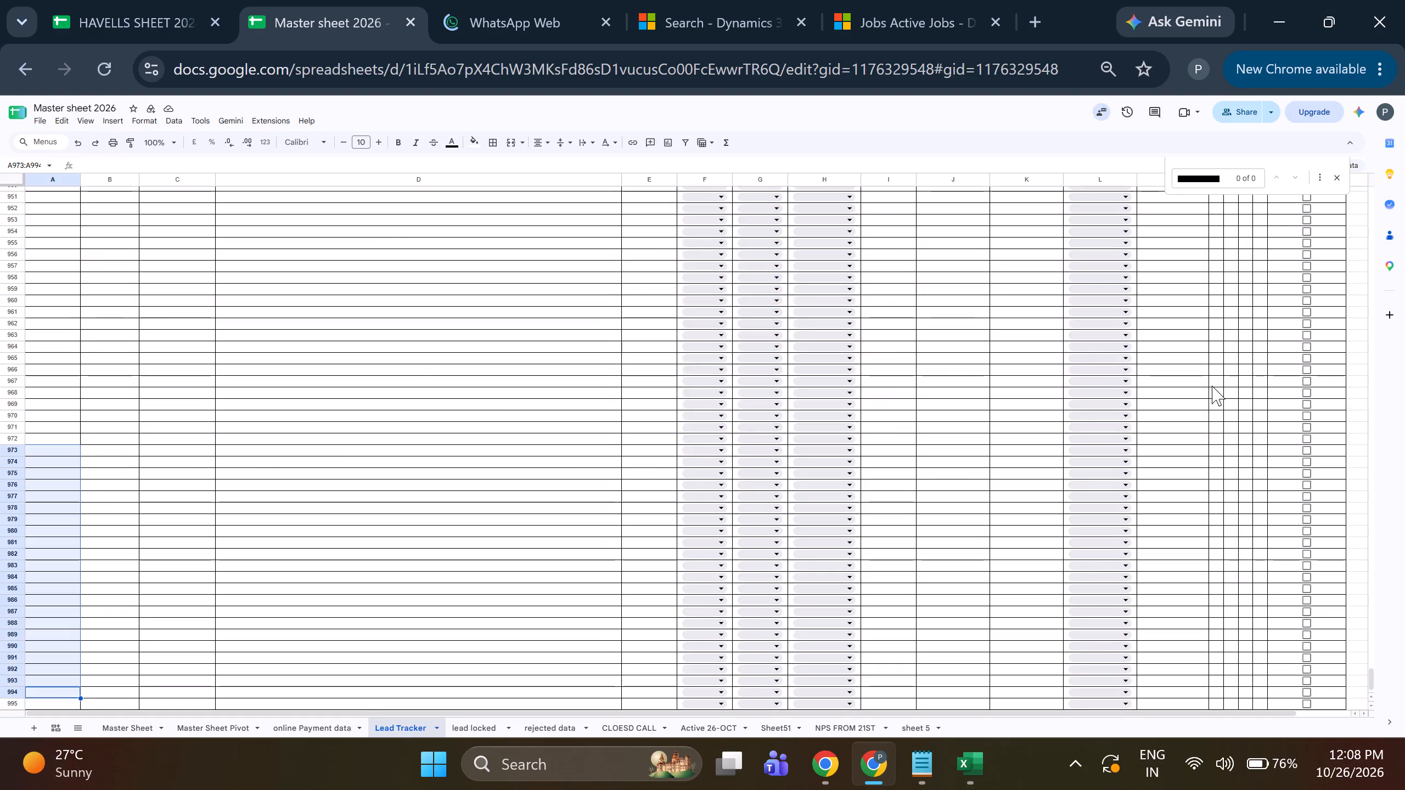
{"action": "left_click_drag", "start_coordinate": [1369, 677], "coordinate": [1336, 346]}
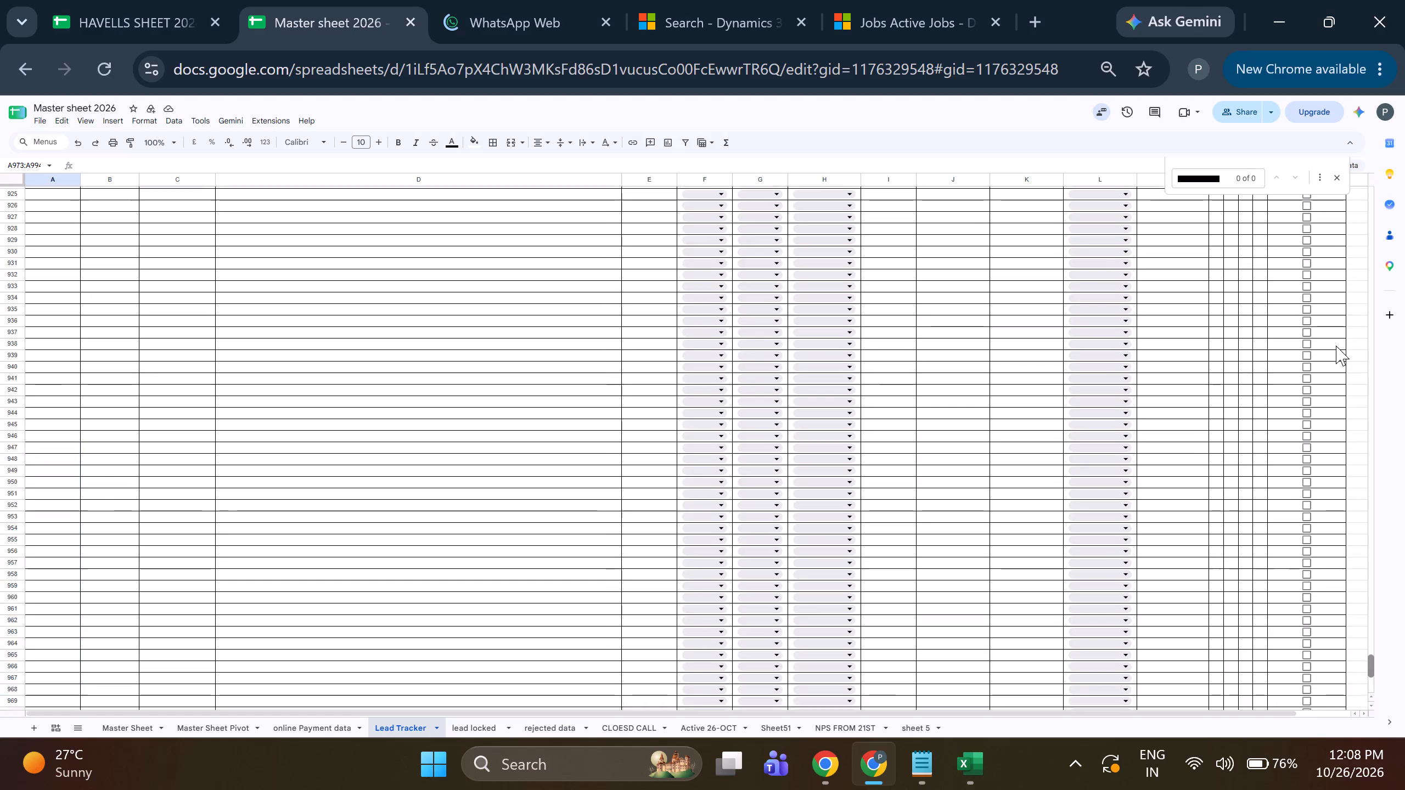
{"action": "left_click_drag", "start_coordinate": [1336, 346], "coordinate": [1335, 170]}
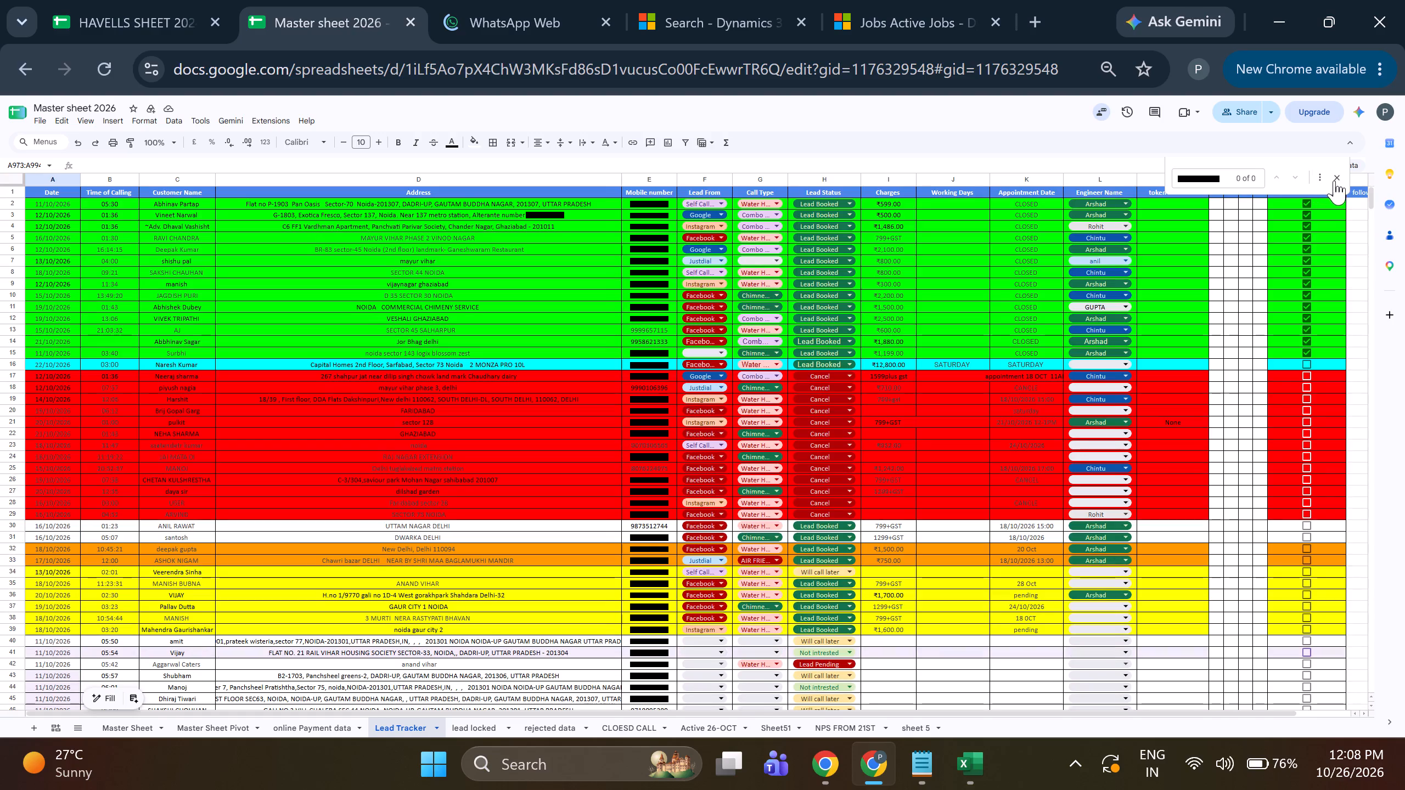
Close the find bar and paste the copied date 26/10/2026 into the Date cell of row 146.
{"action": "left_click", "coordinate": [1337, 180]}
{"action": "scroll", "coordinate": [778, 359], "scroll_direction": "down", "scroll_amount": 6}
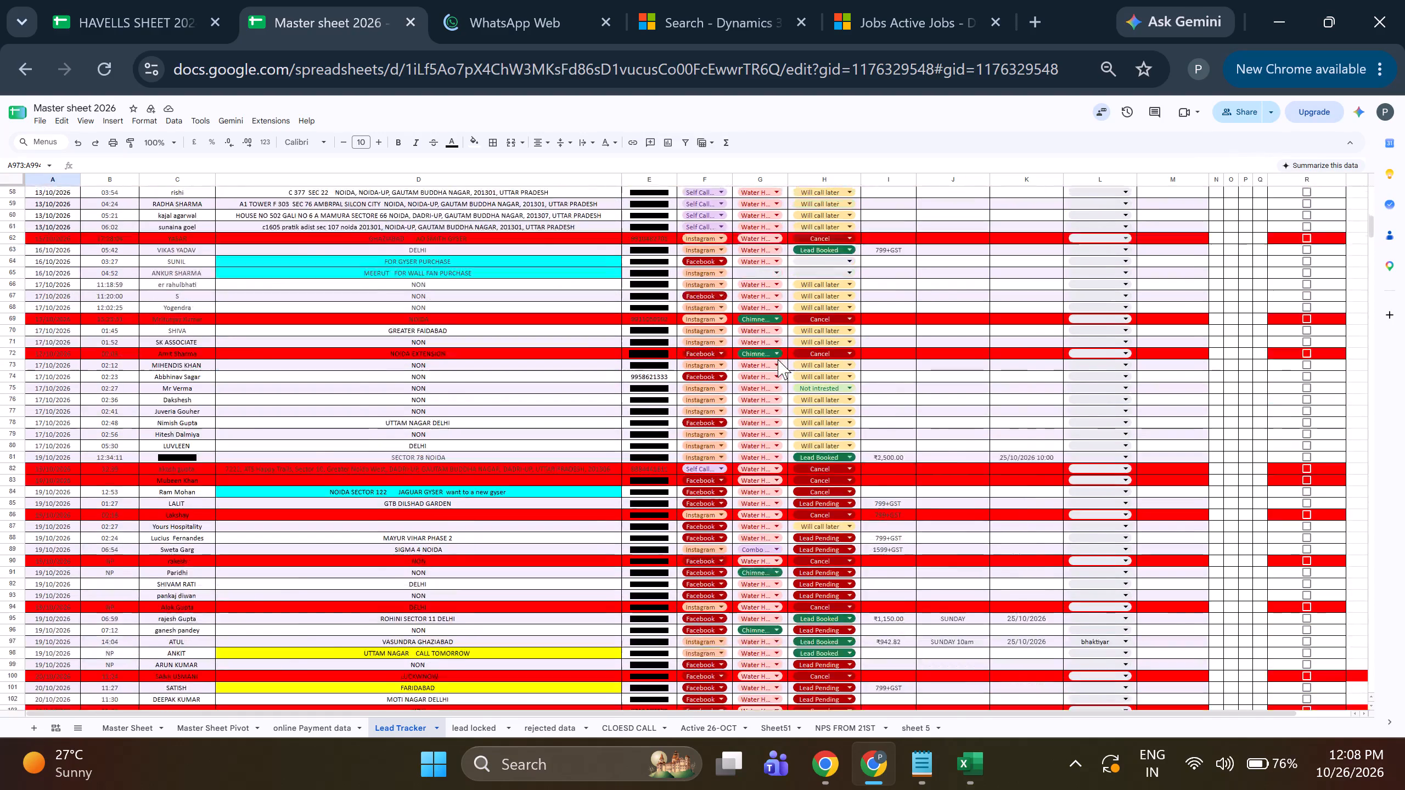
{"action": "scroll", "coordinate": [778, 359], "scroll_direction": "down", "scroll_amount": 3}
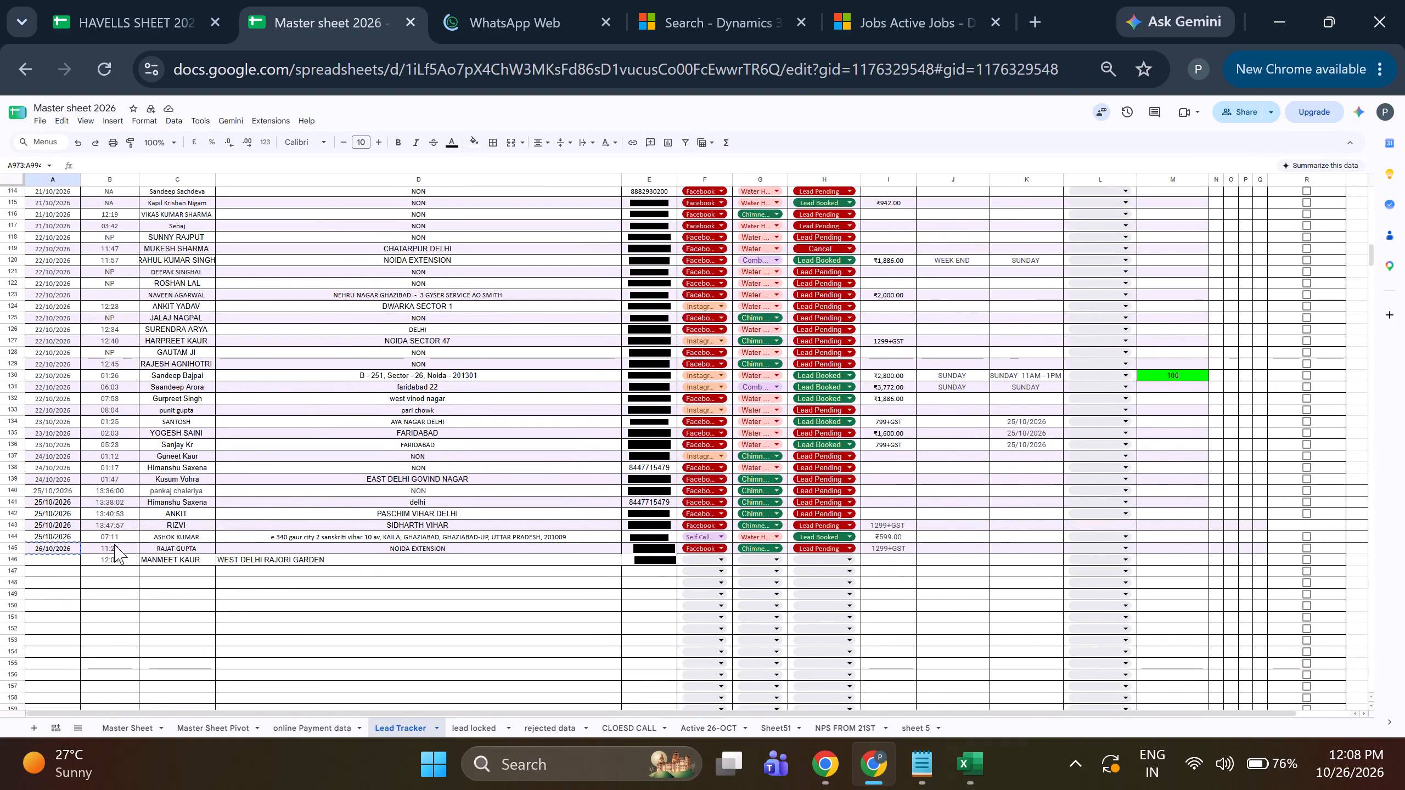
{"action": "left_click", "coordinate": [50, 560]}
{"action": "key", "text": "ctrl+v"}
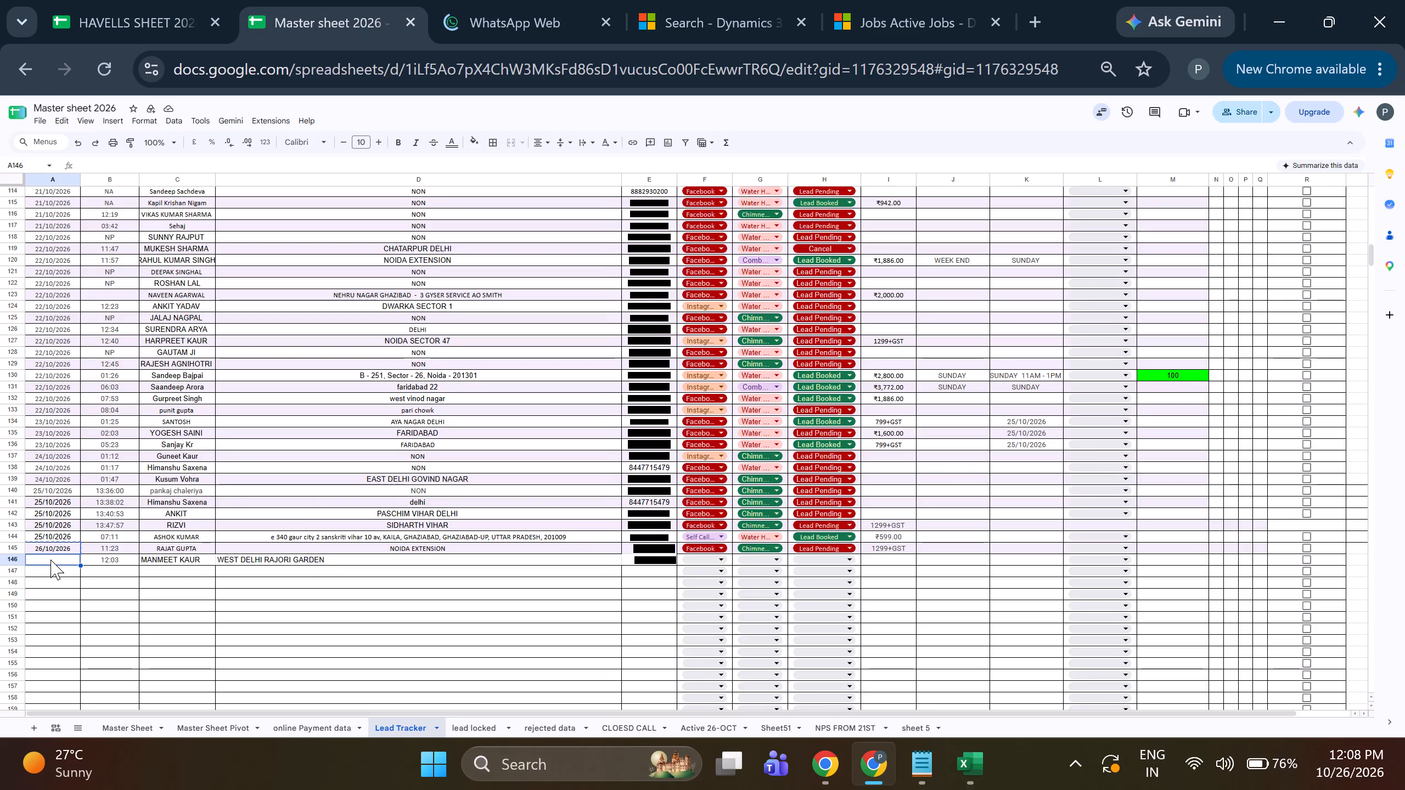
Apply all borders to the whole of row 146 and centre-align its contents horizontally.
{"action": "left_click", "coordinate": [2, 562]}
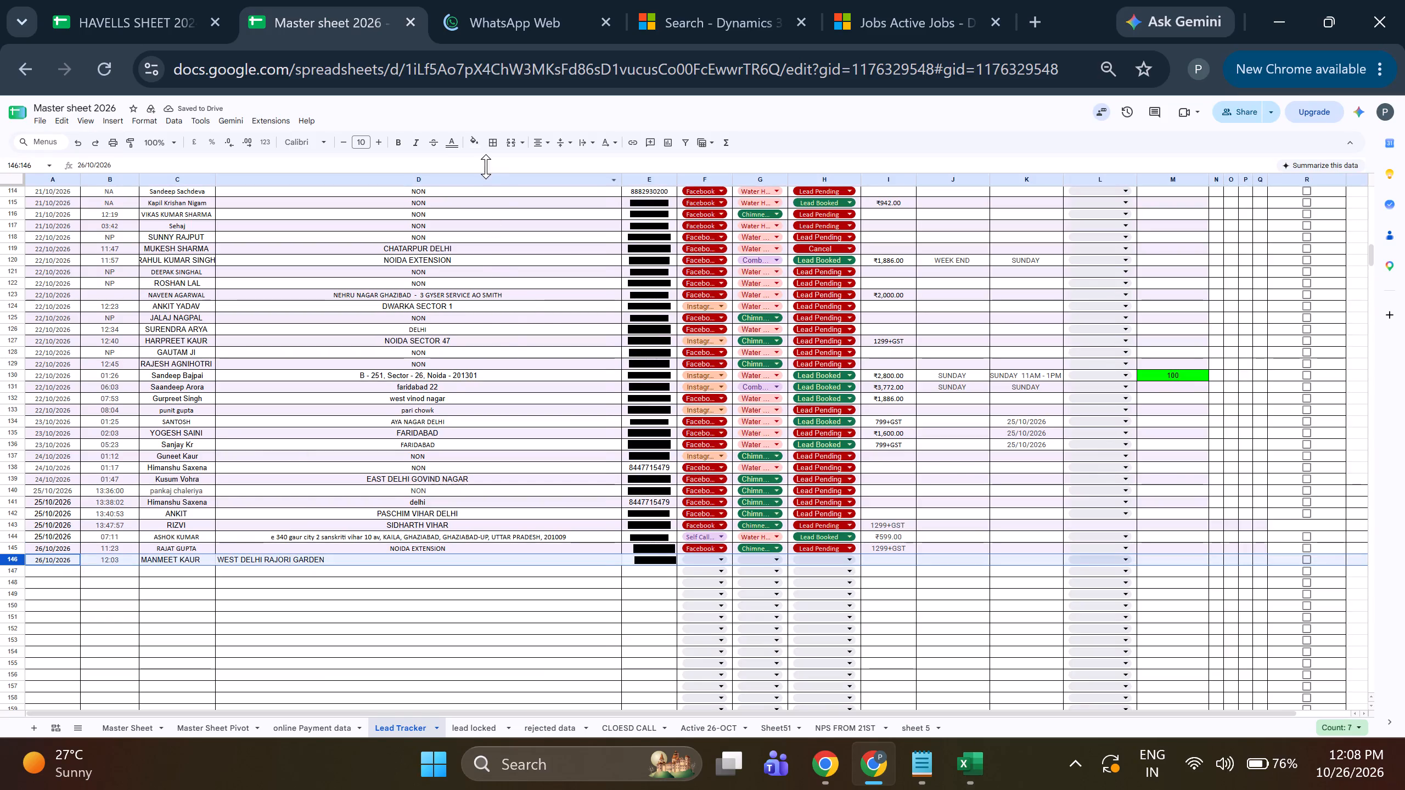
{"action": "left_click", "coordinate": [490, 139]}
{"action": "left_click", "coordinate": [499, 171]}
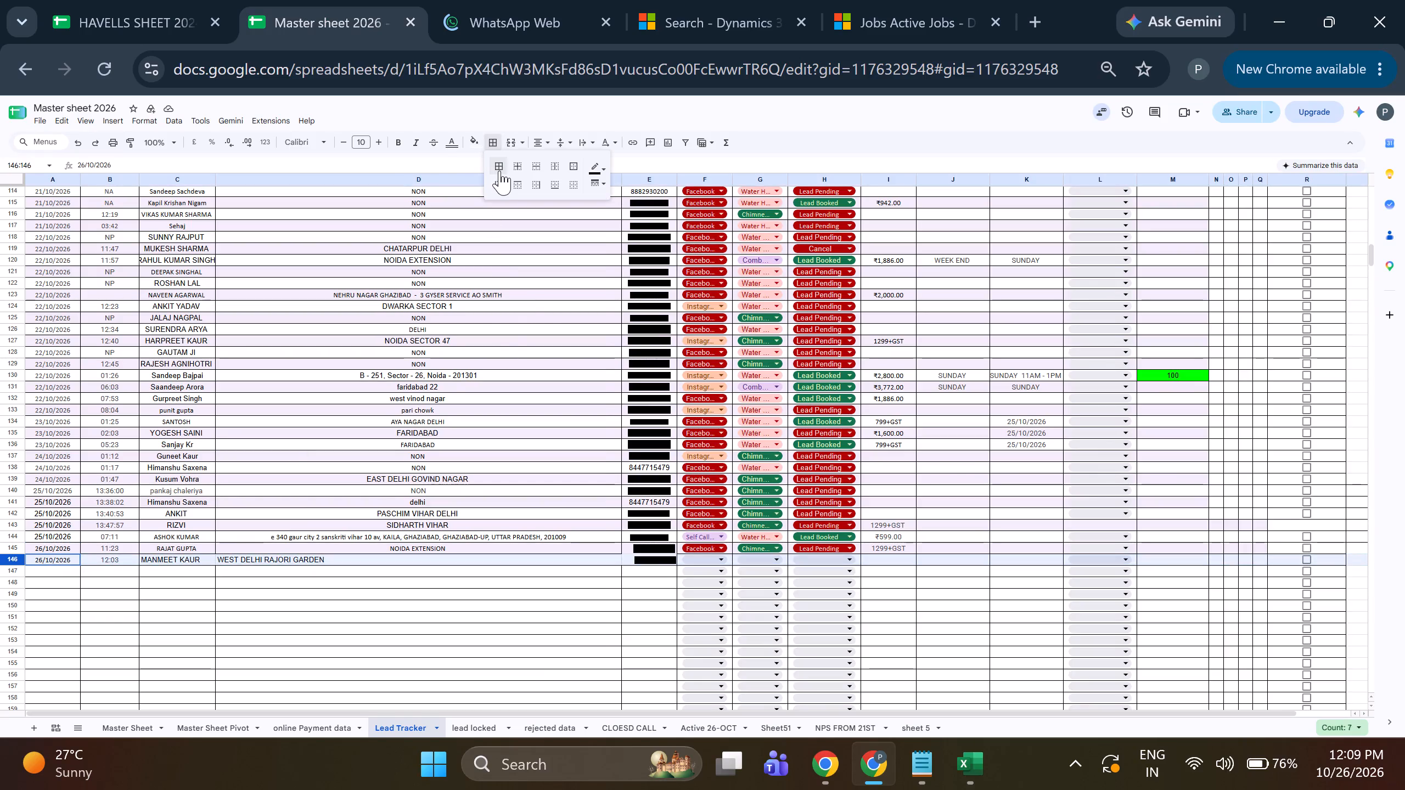
{"action": "left_click", "coordinate": [541, 139]}
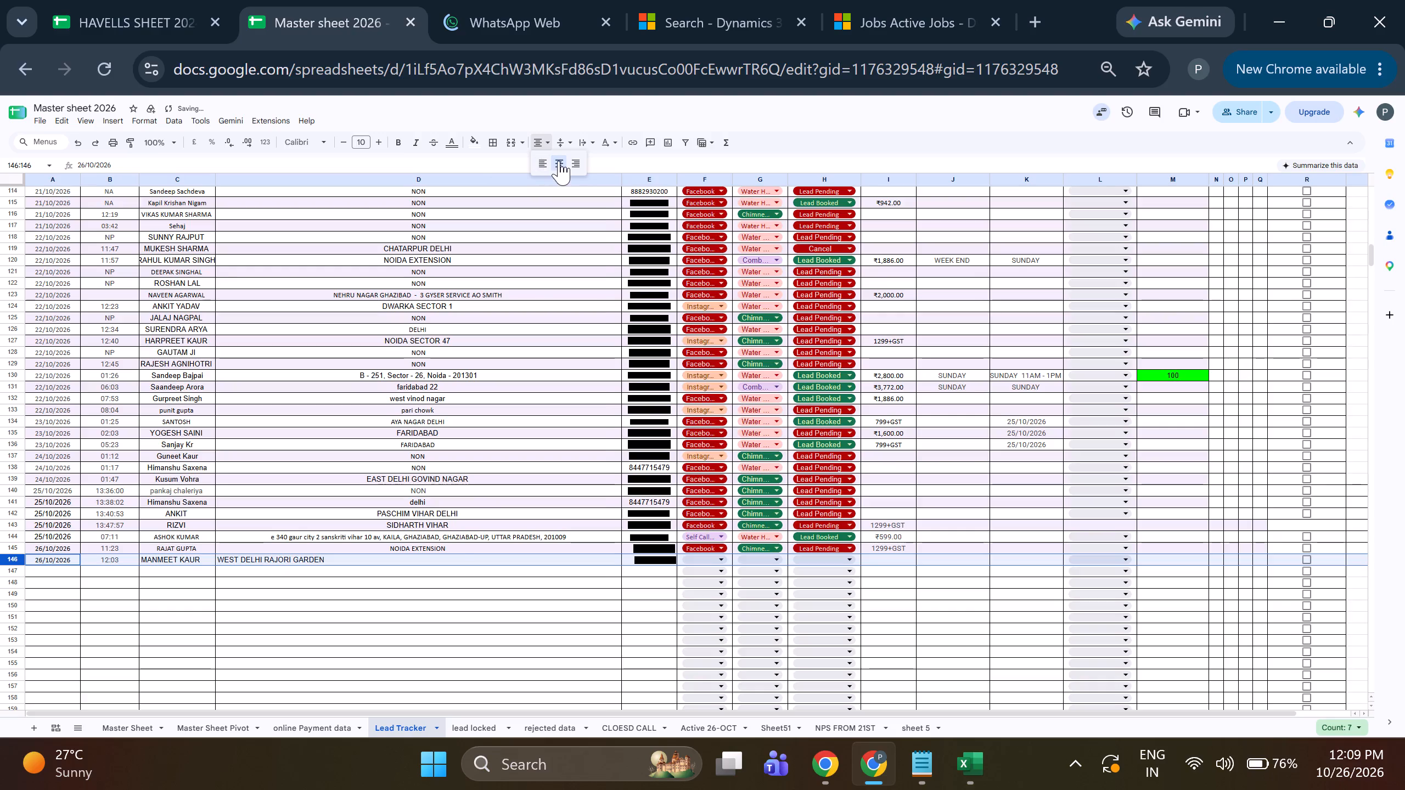
{"action": "left_click", "coordinate": [559, 161]}
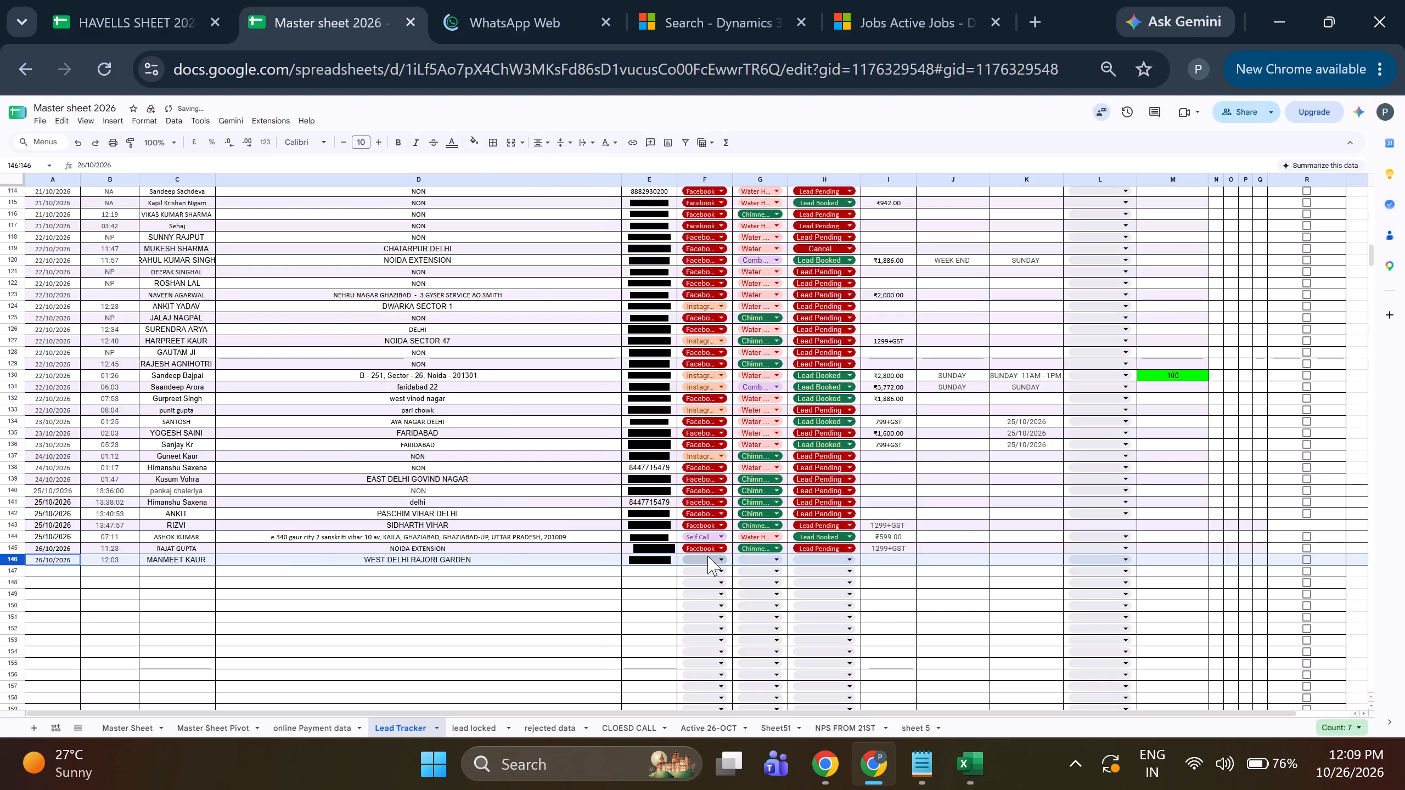
Set the new lead's Lead From to Facebook and its Call Type to Chimney Service in row 146.
{"action": "left_click", "coordinate": [707, 556]}
{"action": "left_click", "coordinate": [711, 588]}
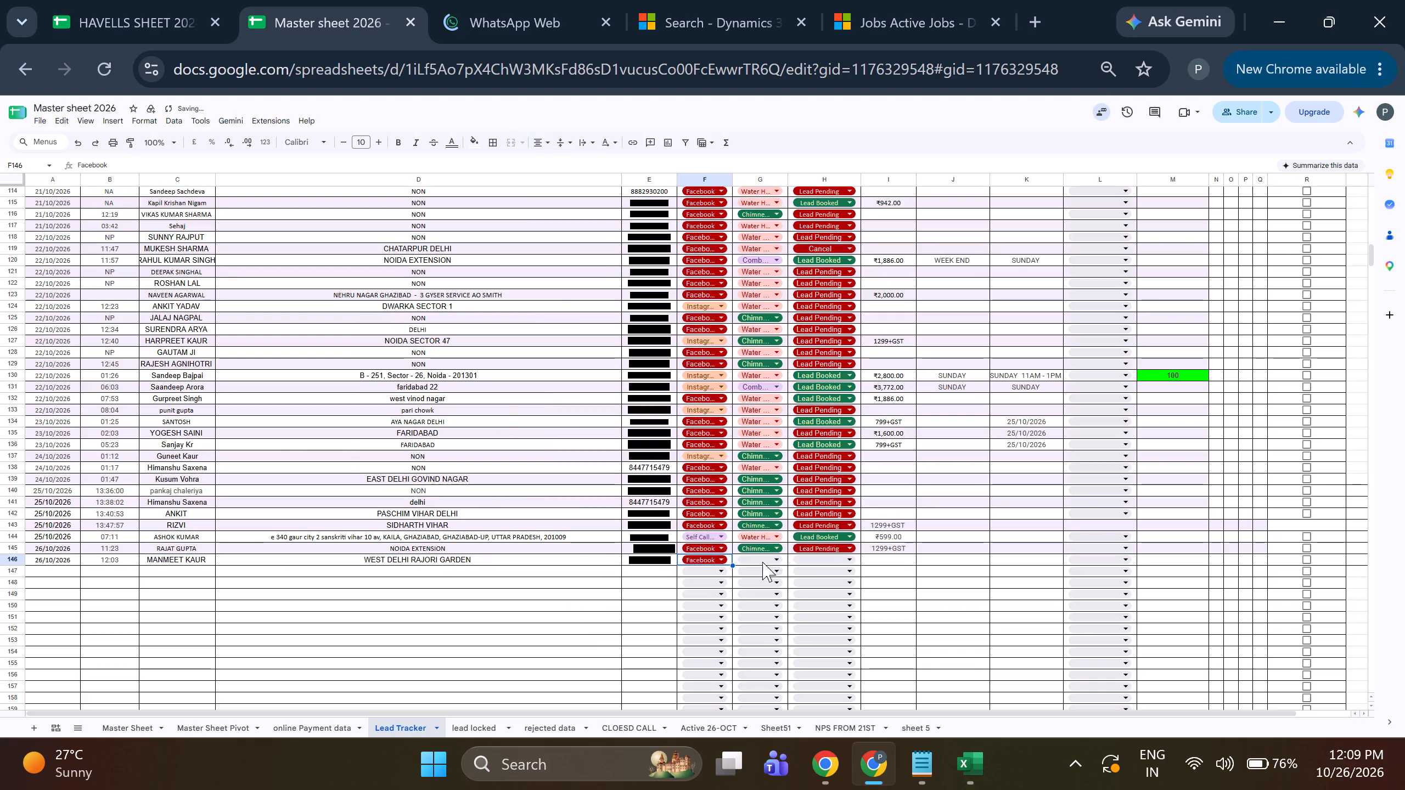
{"action": "left_click", "coordinate": [773, 551]}
{"action": "left_click_drag", "start_coordinate": [585, 635], "coordinate": [732, 571]}
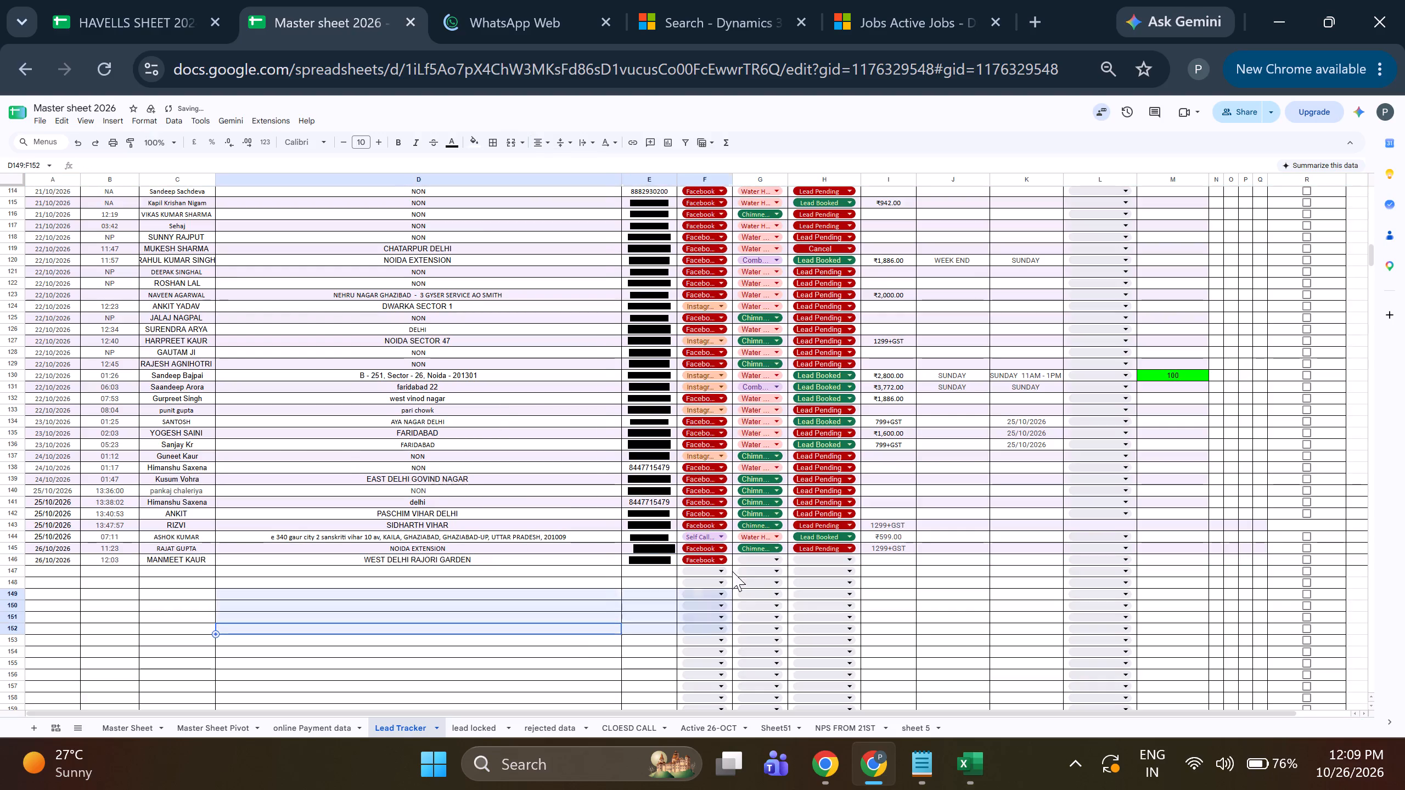
{"action": "left_click_drag", "start_coordinate": [732, 571], "coordinate": [769, 562]}
{"action": "left_click", "coordinate": [769, 562]}
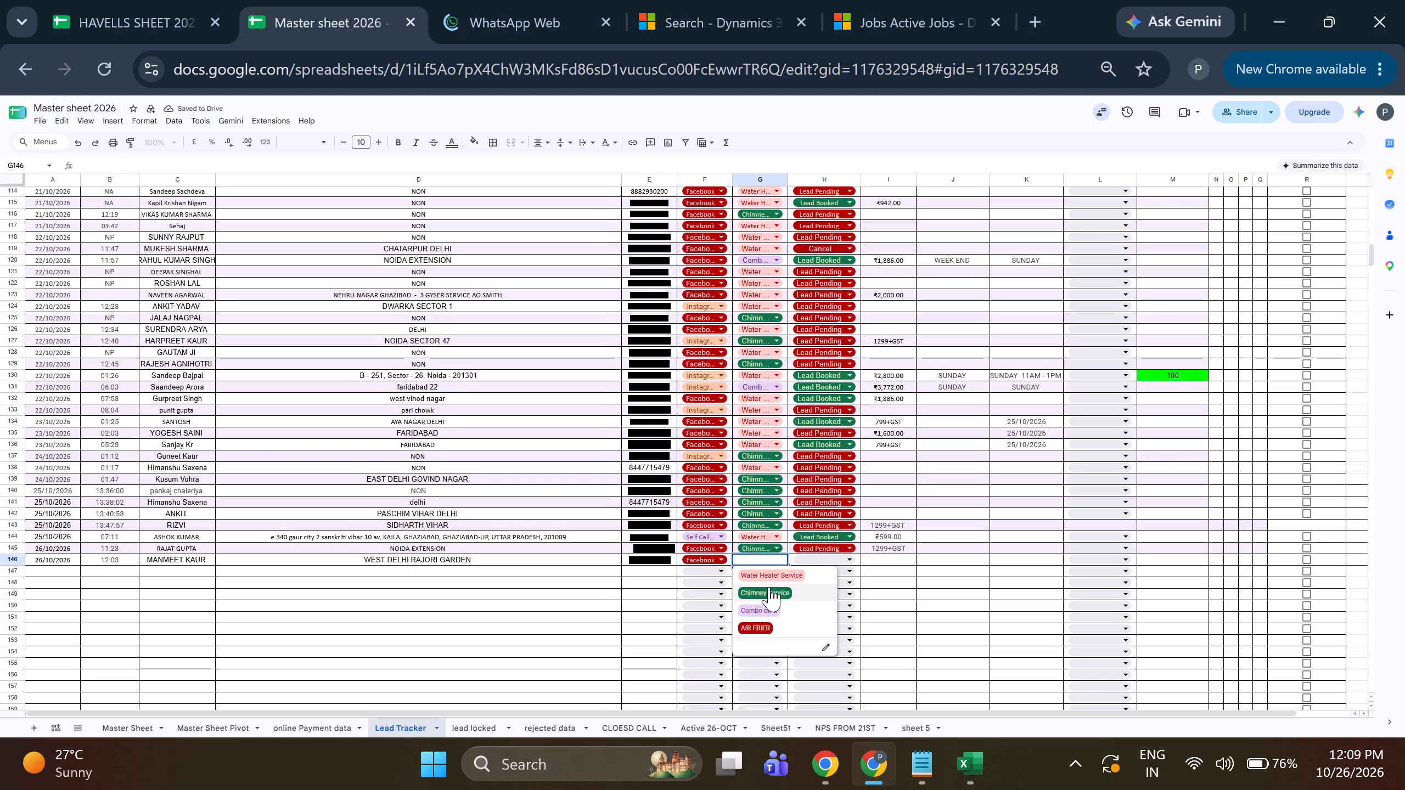
{"action": "left_click", "coordinate": [769, 587]}
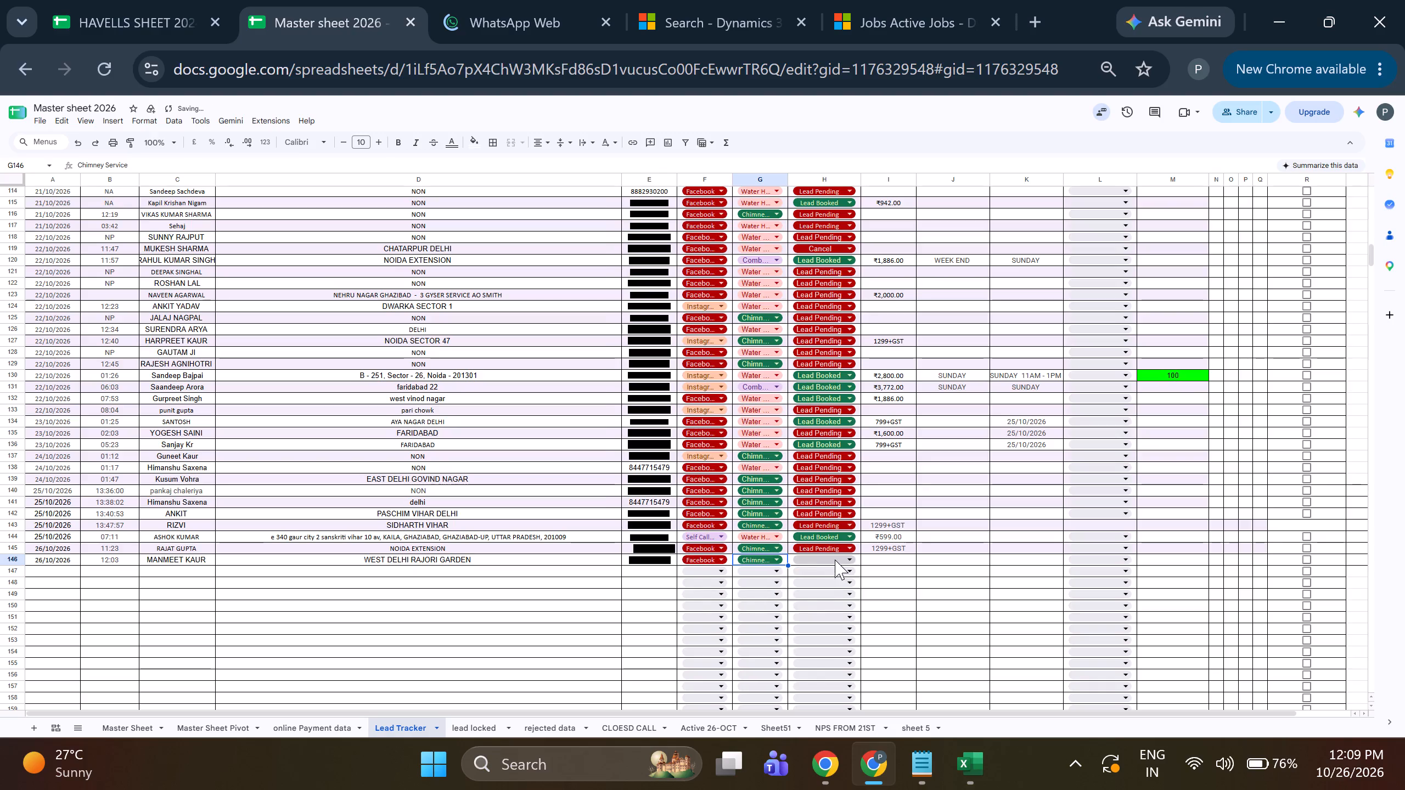
Set the new lead's status to Lead Pending and copy the charge 1299+GST from the row above into its Charges cell.
{"action": "left_click", "coordinate": [835, 560]}
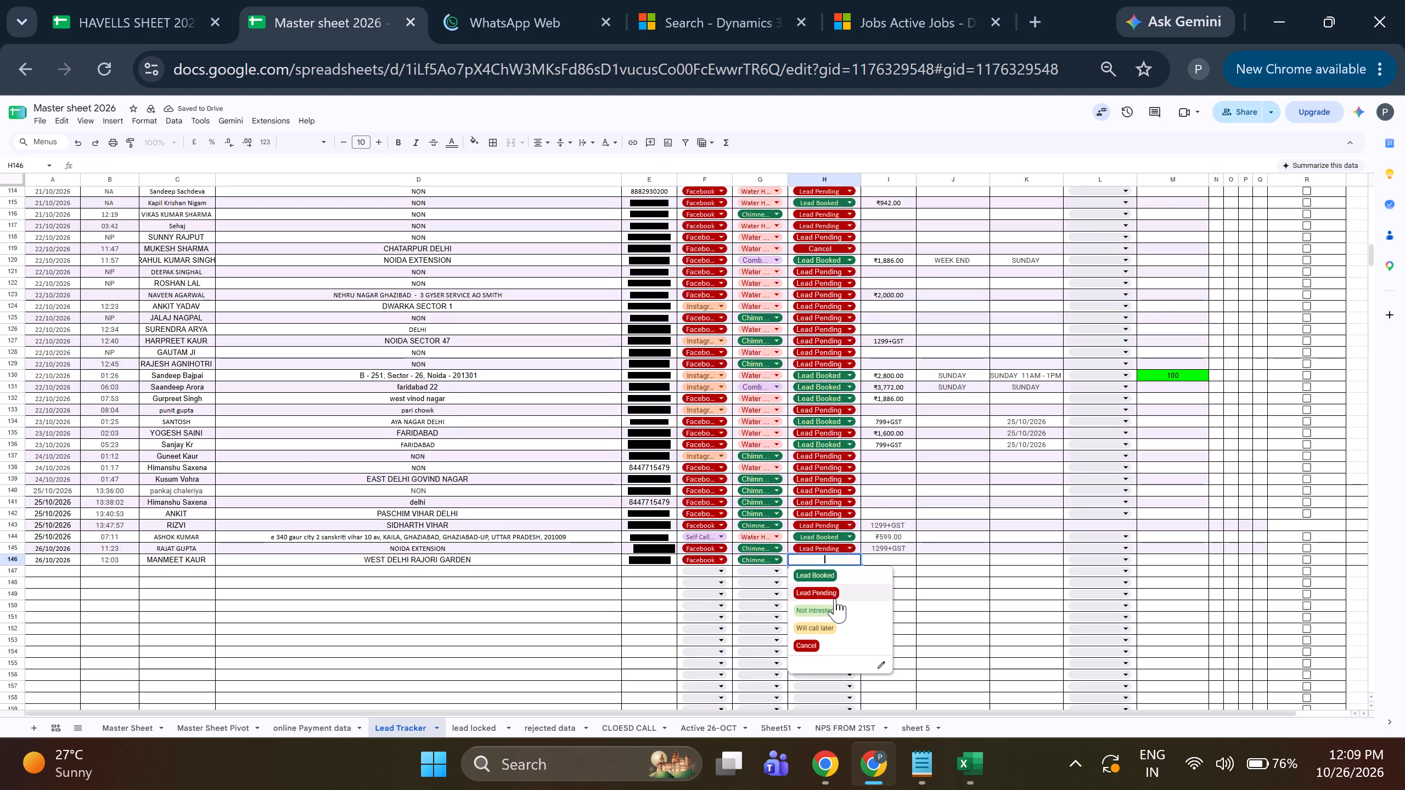
{"action": "left_click", "coordinate": [835, 599]}
{"action": "left_click", "coordinate": [881, 559]}
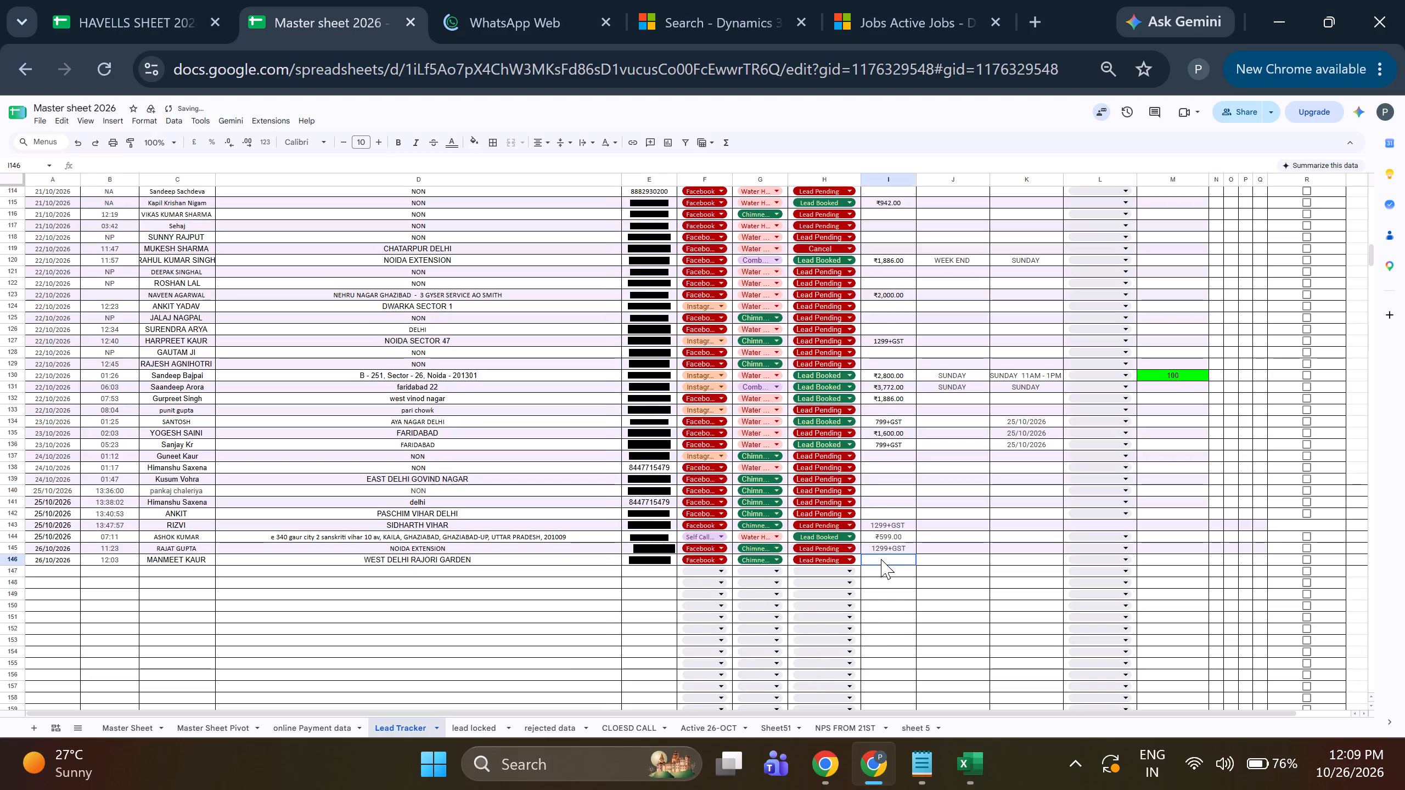
{"action": "key", "text": "Up"}
{"action": "key", "text": "ctrl+c"}
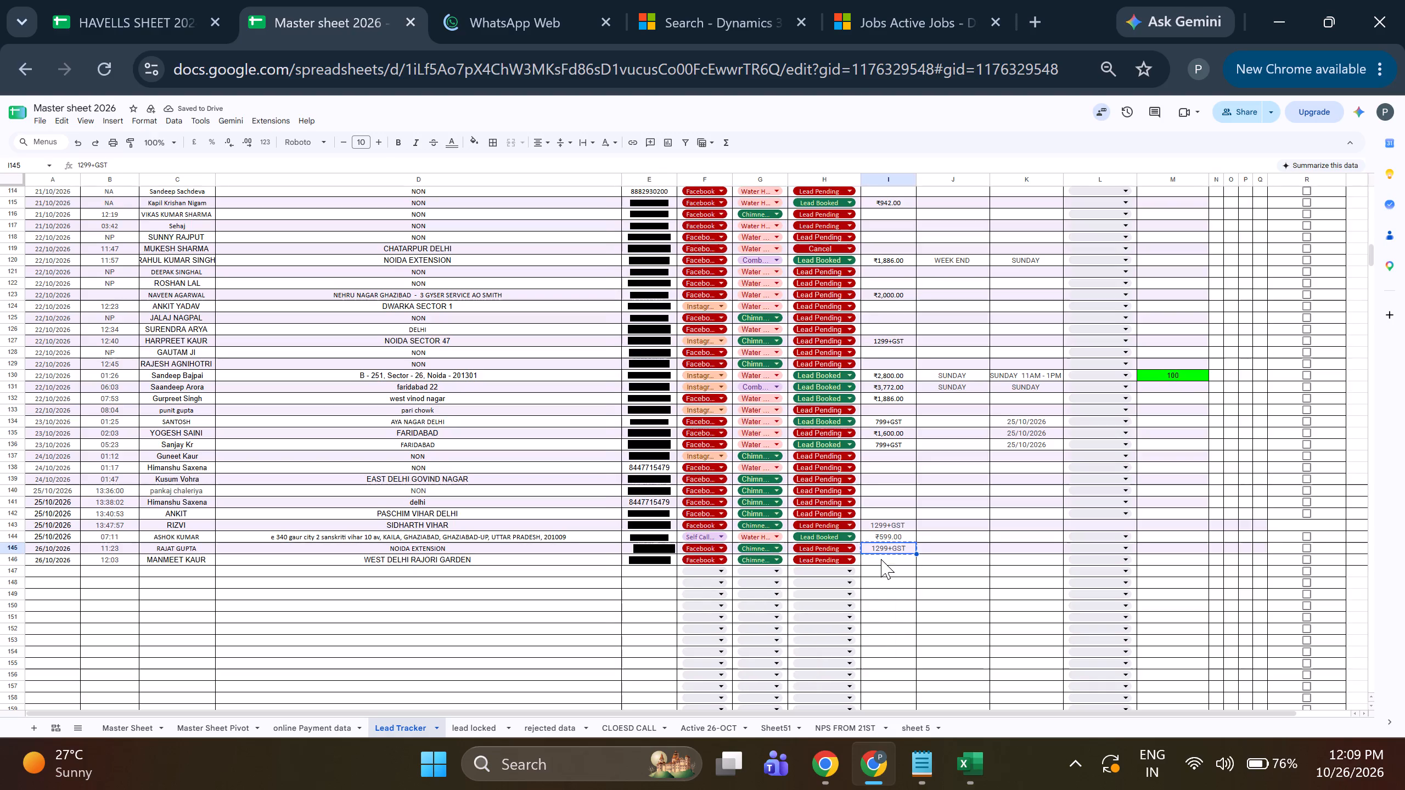
{"action": "key", "text": "Down"}
{"action": "key", "text": "ctrl+v"}
{"action": "key", "text": "Right"}
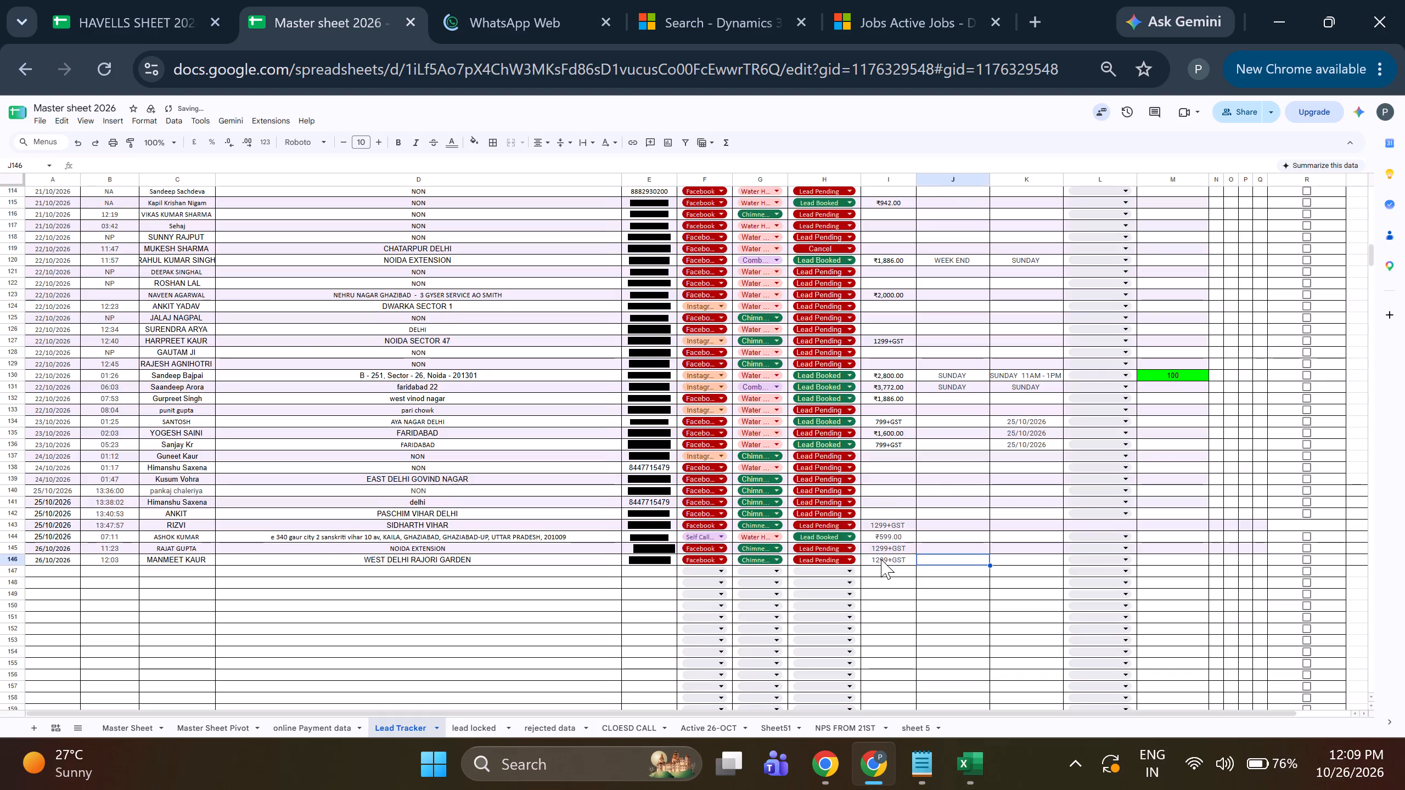
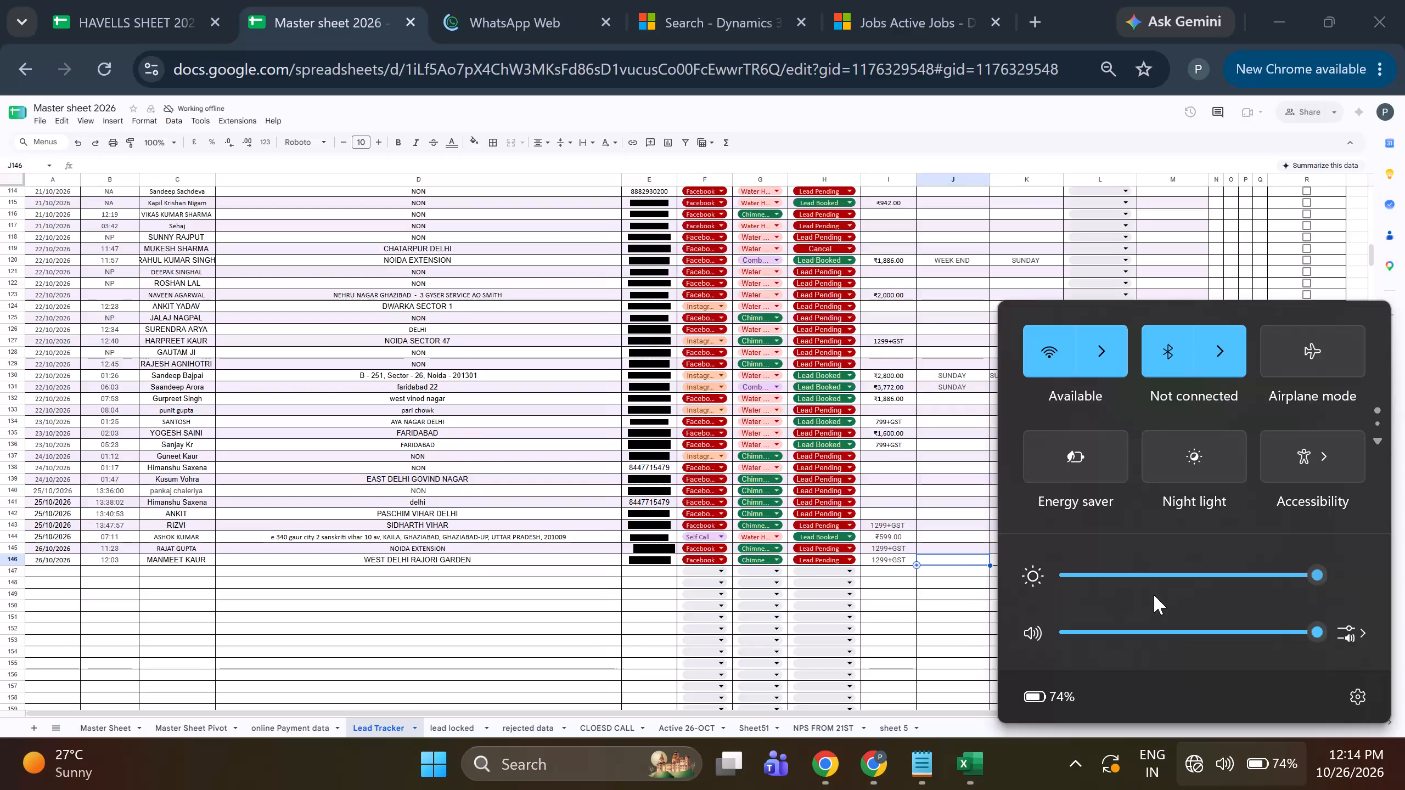
Open the list of available Wi-Fi networks in the Windows quick settings to restore the internet connection.
{"action": "left_click", "coordinate": [1106, 371]}
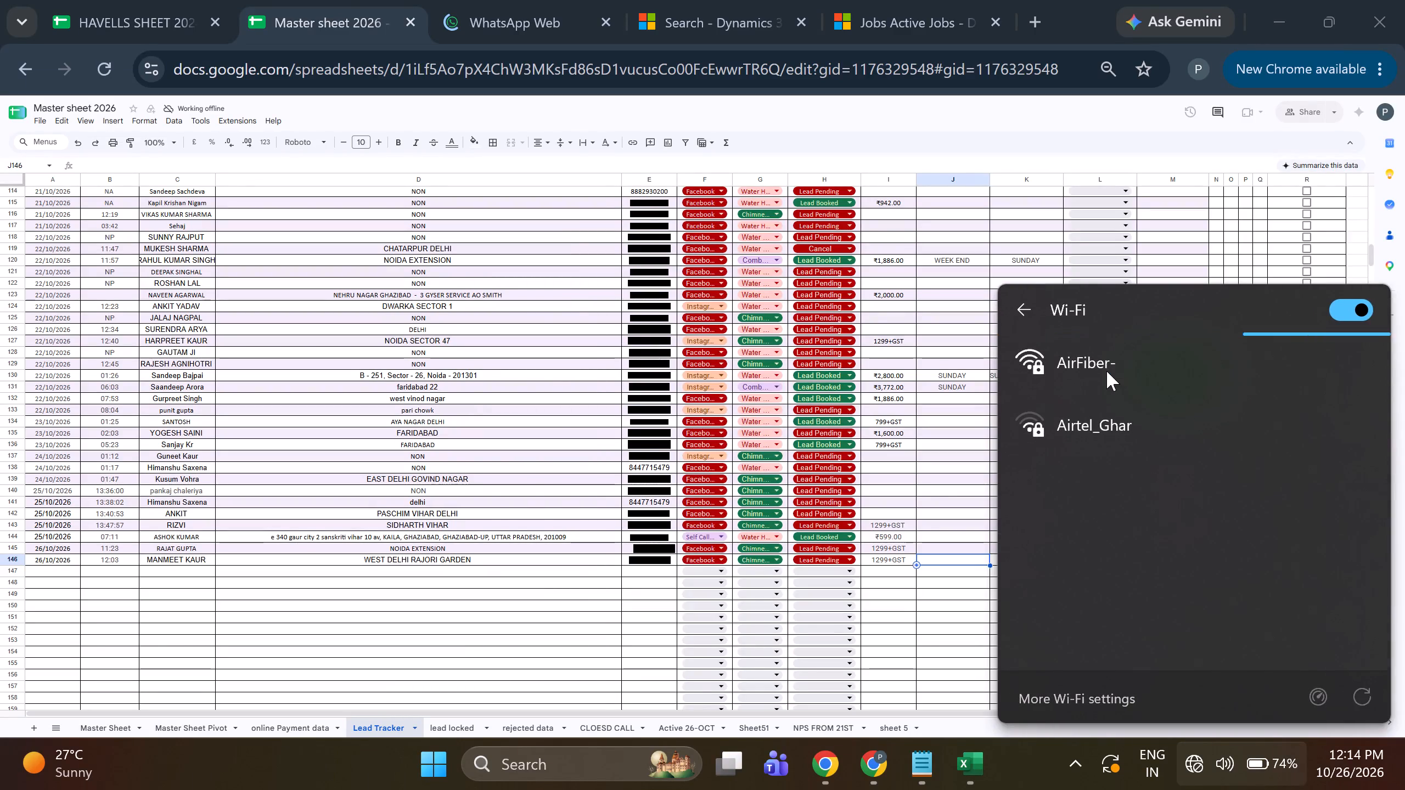